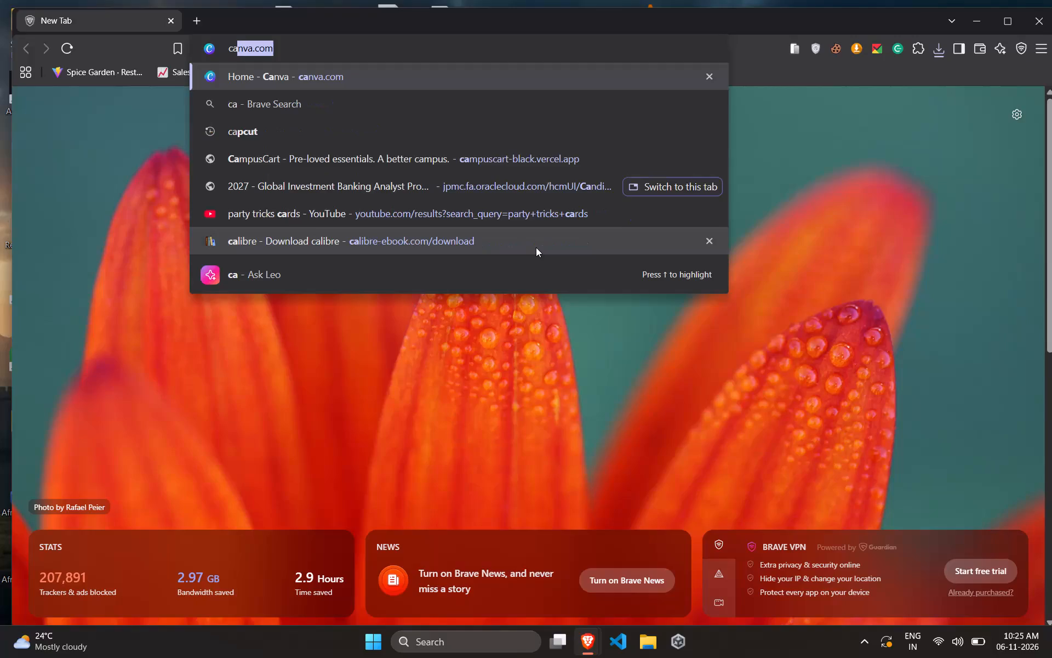
Go to the canva.com website and maximize the browser window.
key("Return")
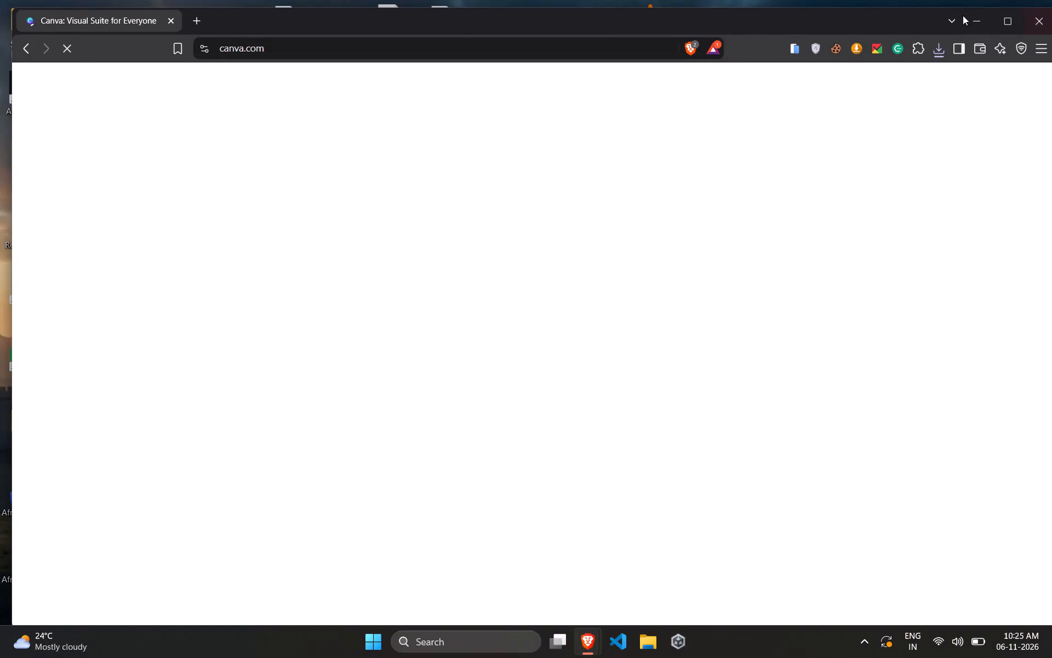
left_click(1000, 29)
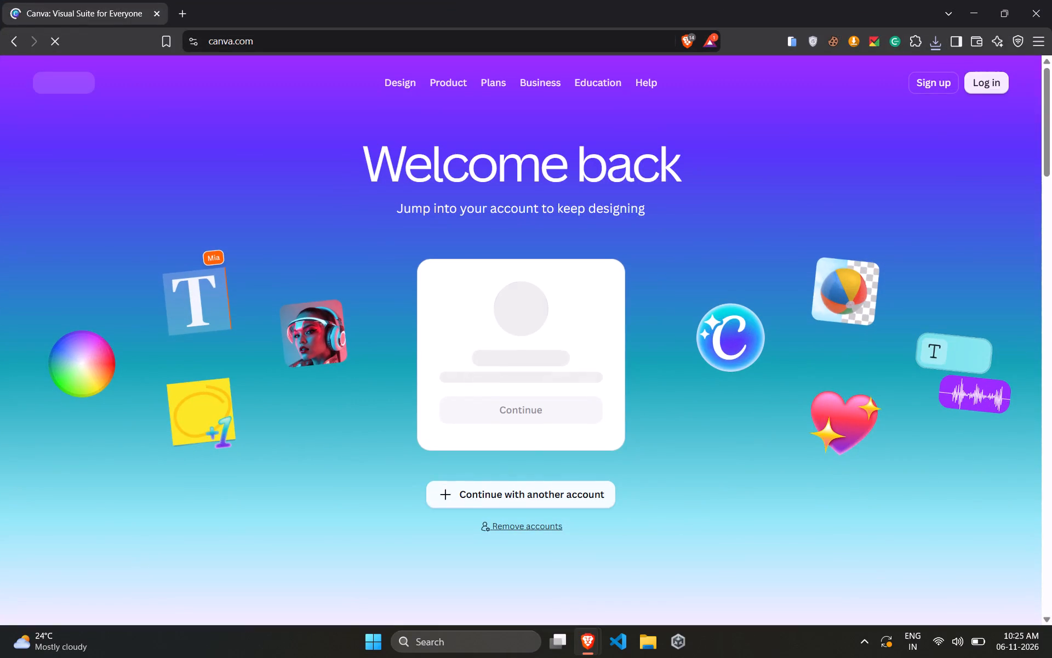
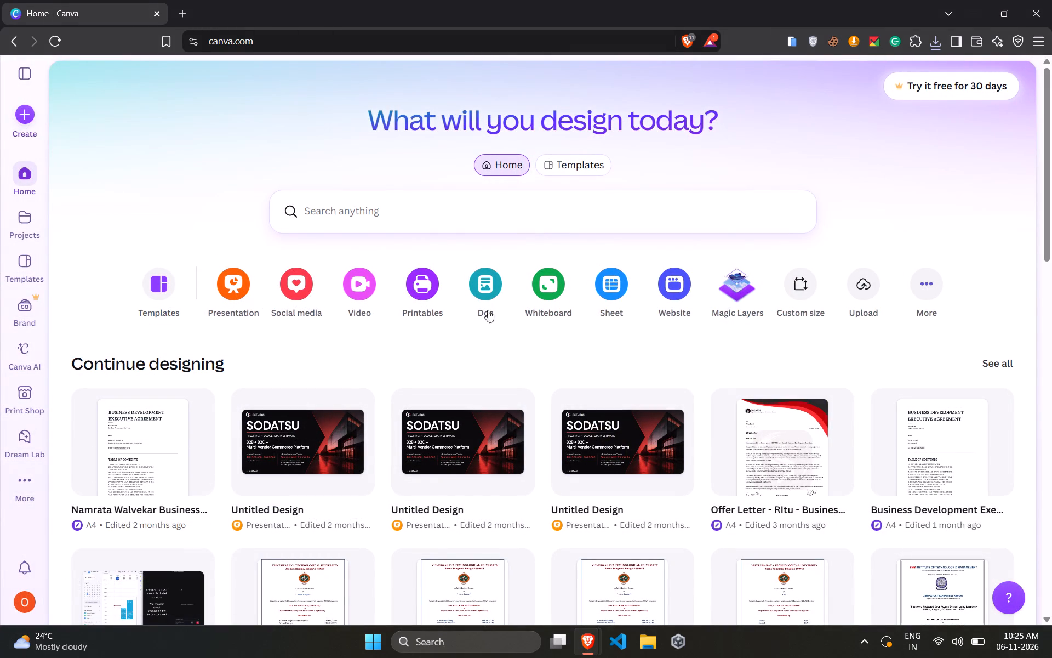
Upload the PDF file arijit_researc_cca from the Desktop folder as a new design.
left_click(872, 291)
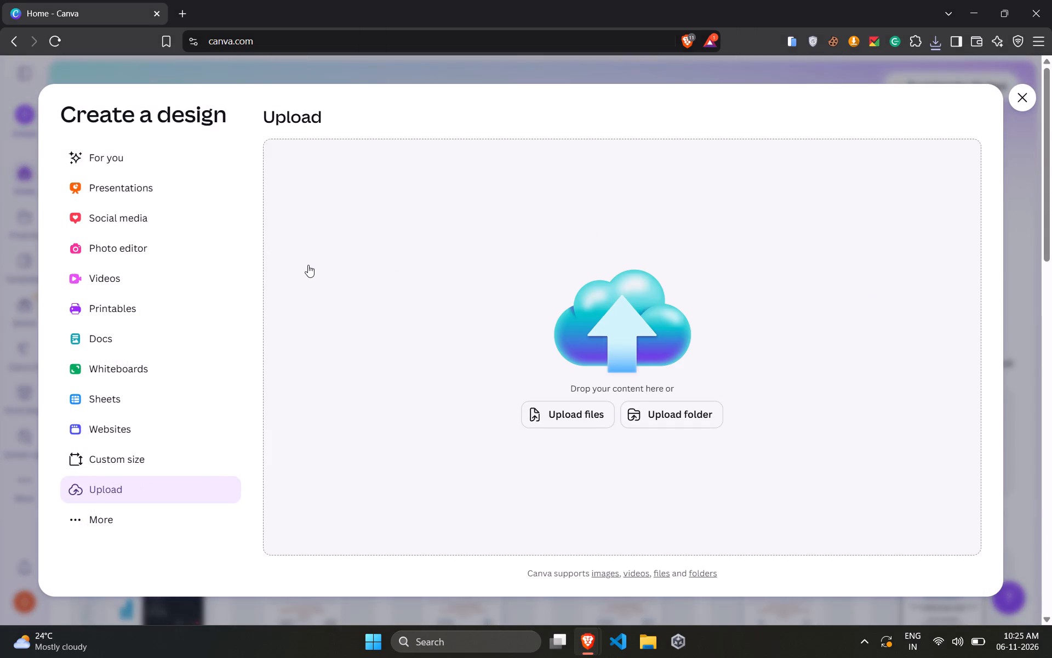
left_click(570, 338)
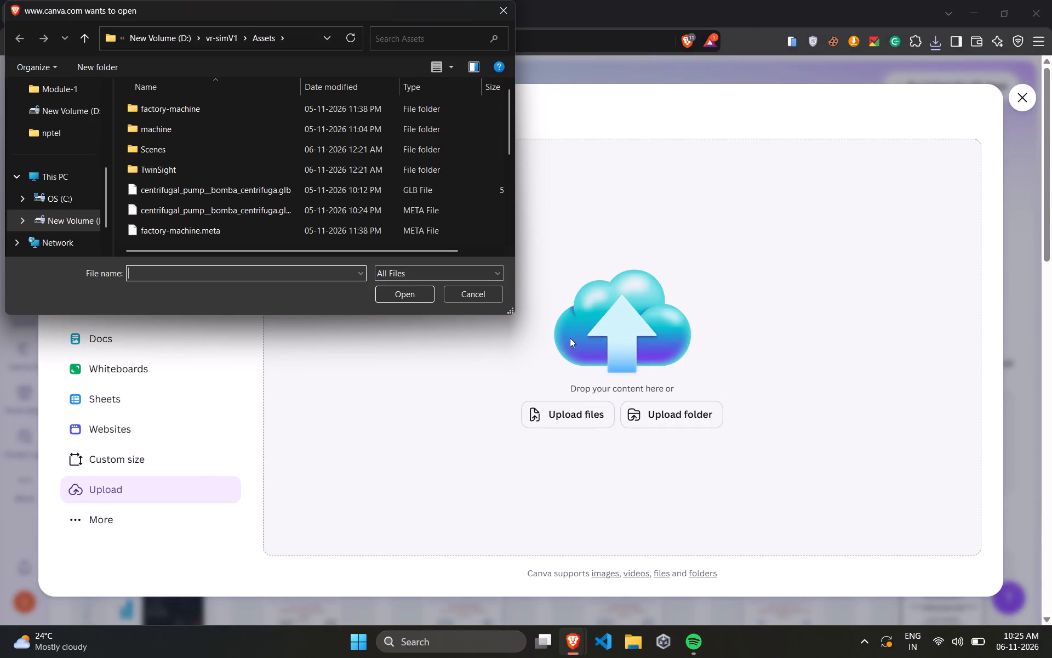
scroll(52, 149, "up", 3)
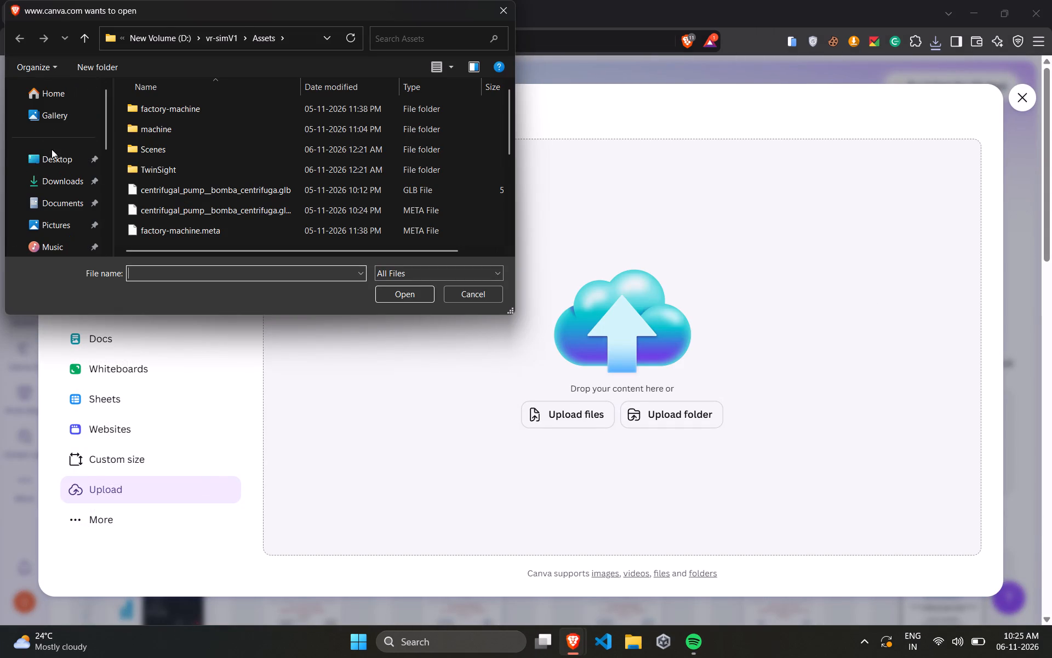
left_click(60, 166)
scroll(323, 228, "down", 5)
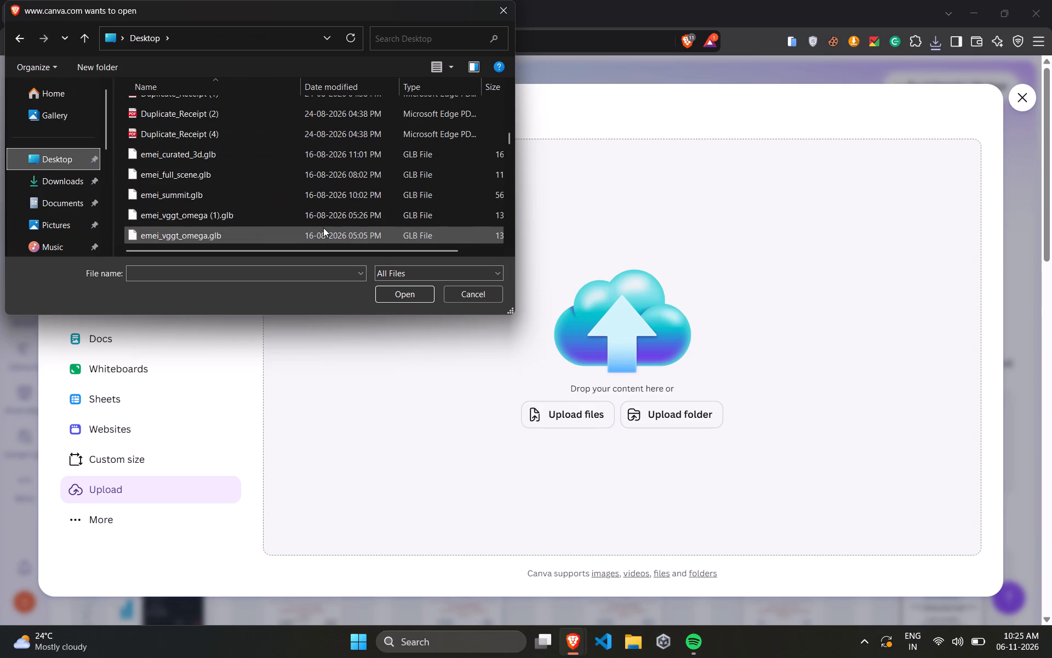
scroll(323, 228, "down", 8)
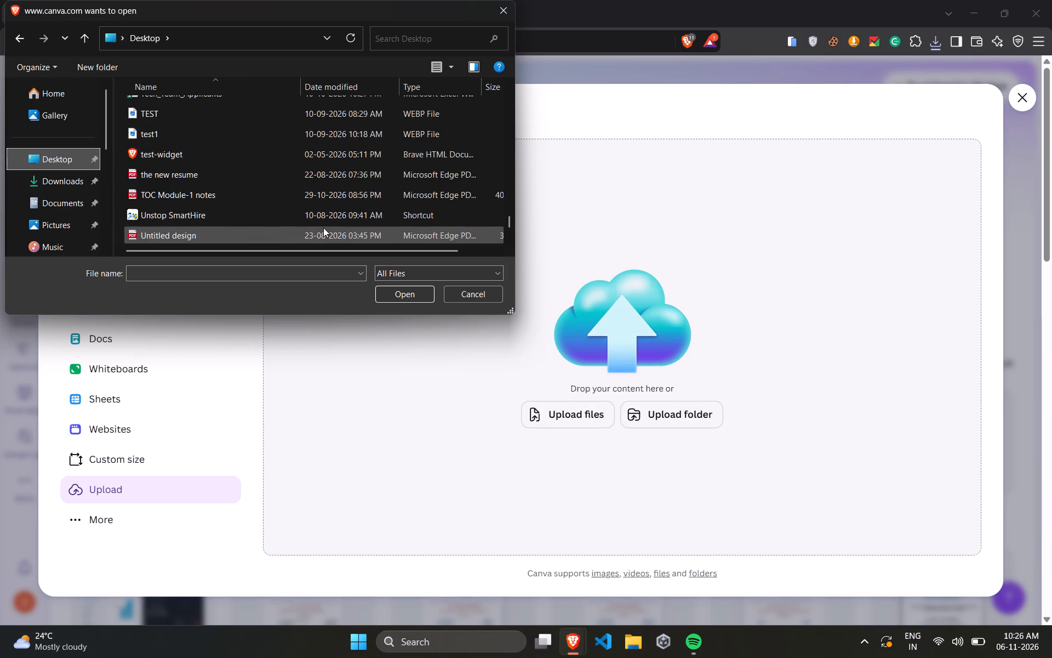
scroll(323, 228, "down", 7)
scroll(323, 228, "up", 4)
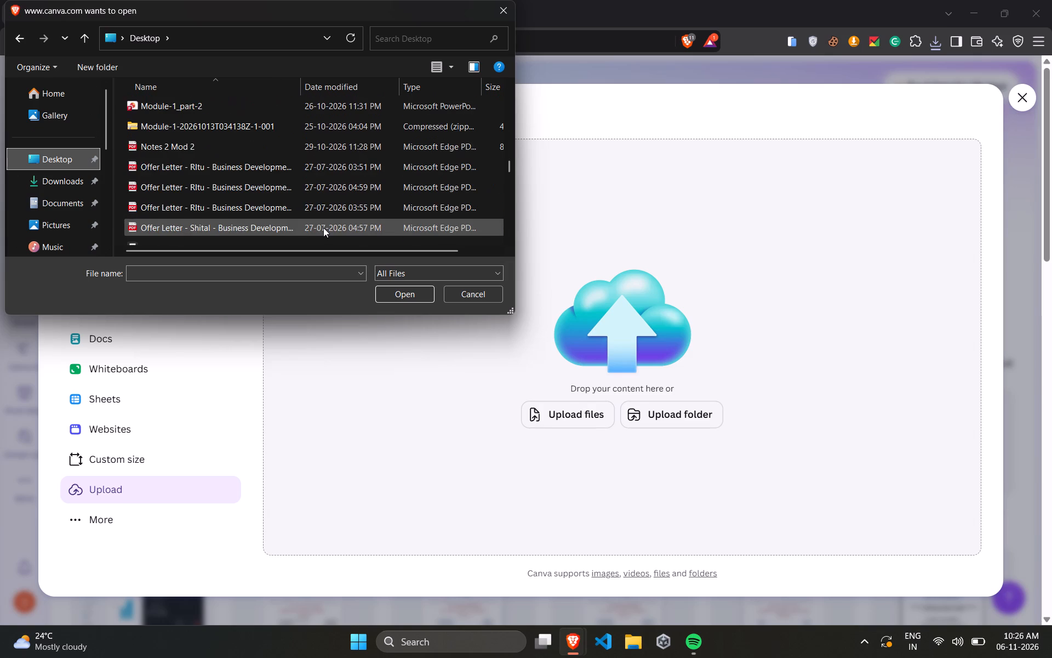
scroll(323, 228, "up", 3)
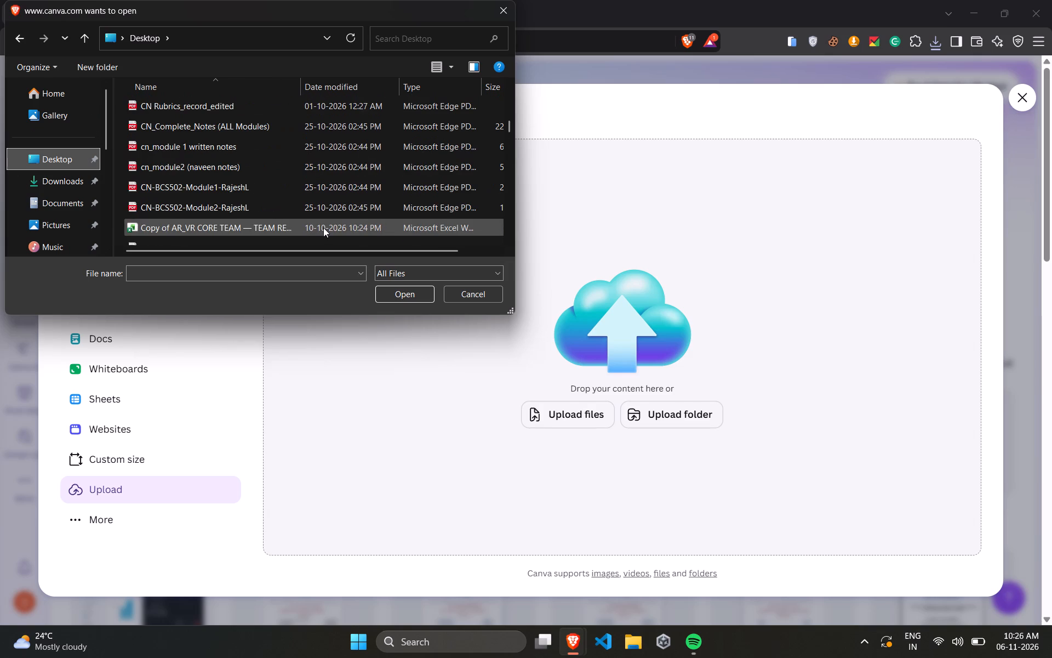
scroll(323, 228, "up", 1)
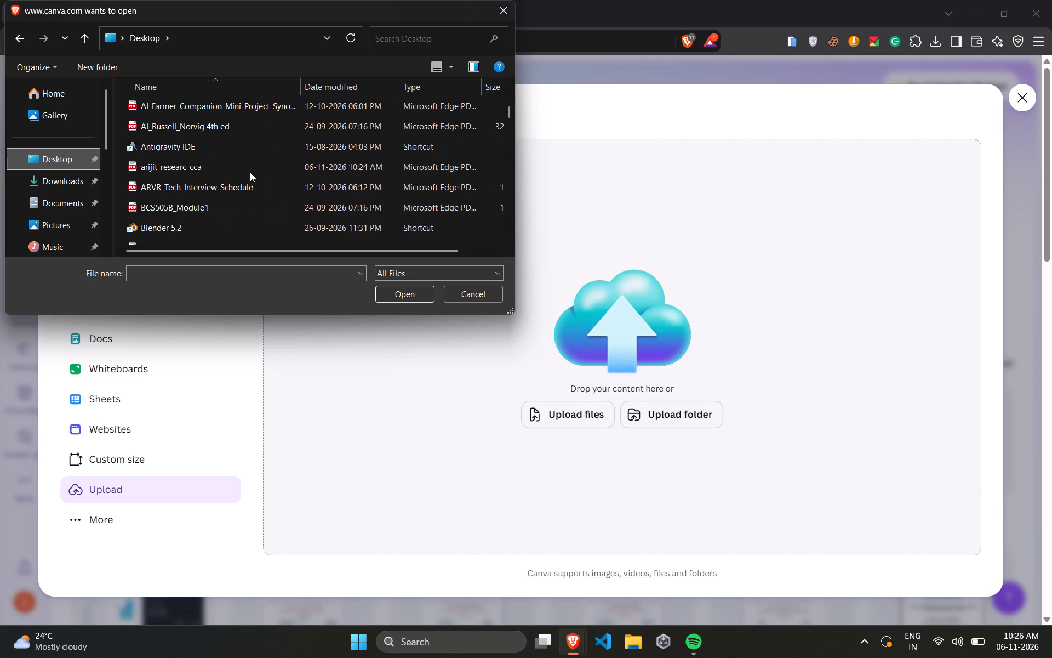
left_click(242, 164)
left_click(405, 290)
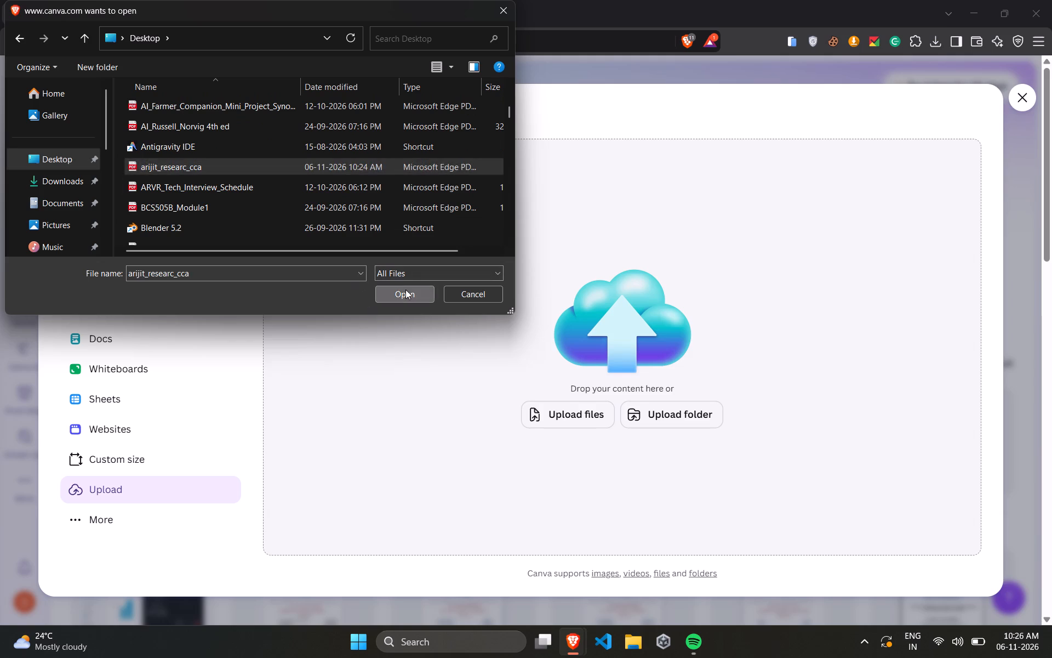
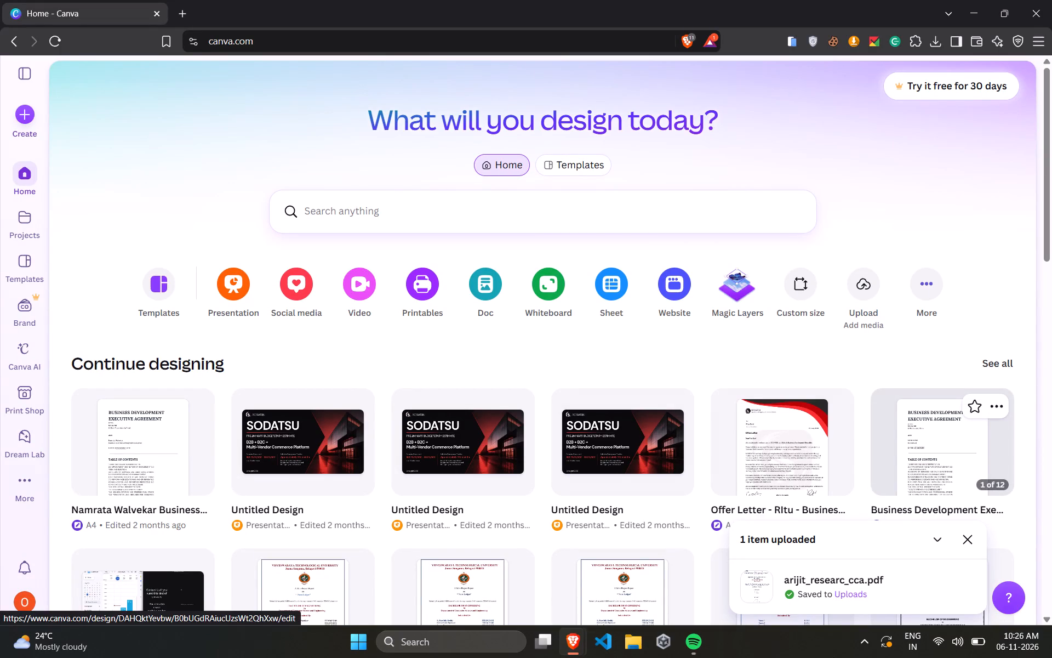
Open the uploaded arijit_researc_cca.pdf for editing.
left_click(754, 575)
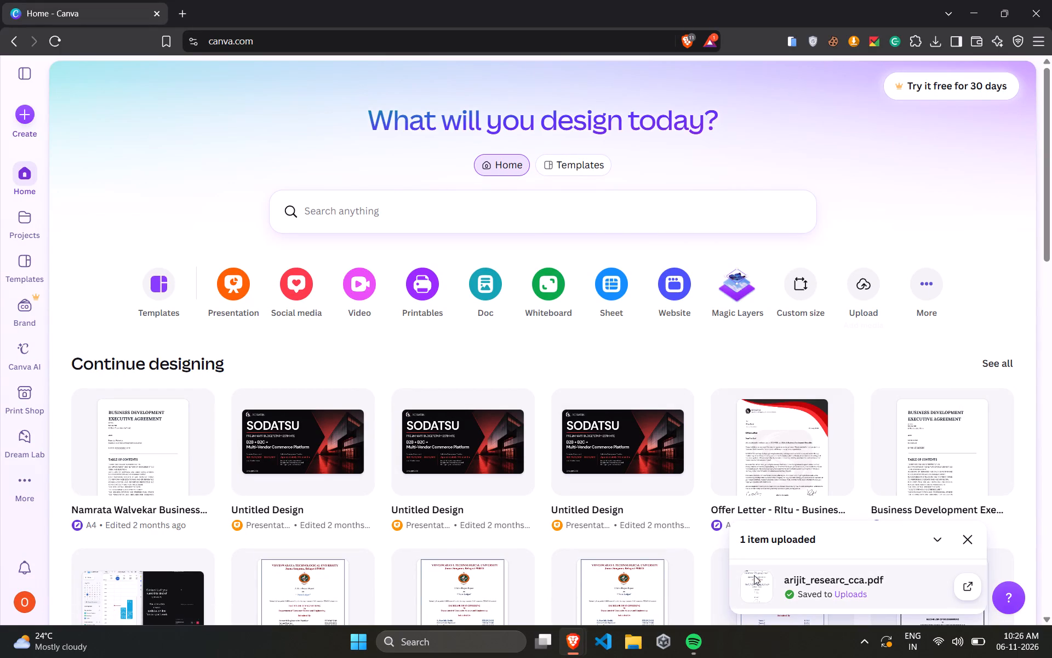
left_click(965, 585)
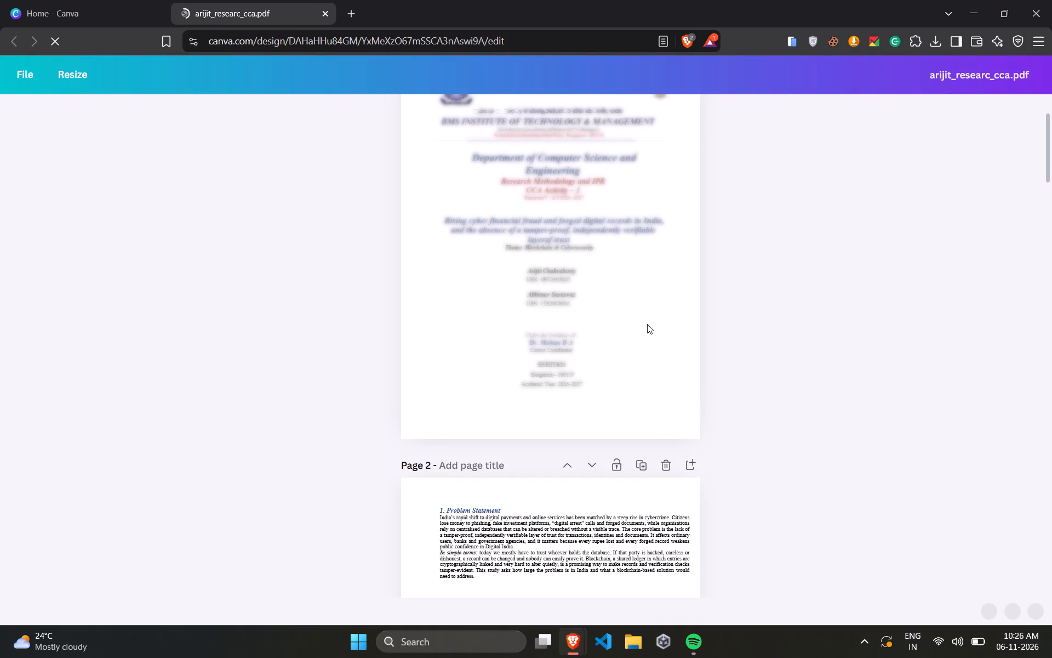
Replace the first student's name on the cover page with the new student's full name.
scroll(647, 324, "up", 1)
left_click(551, 348)
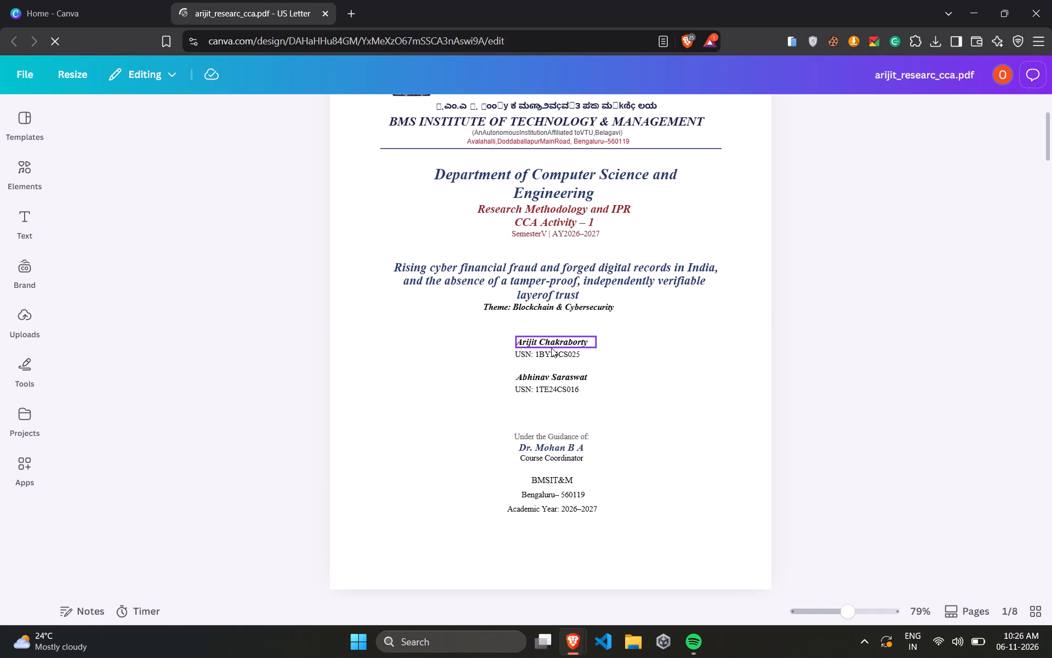
left_click(572, 341)
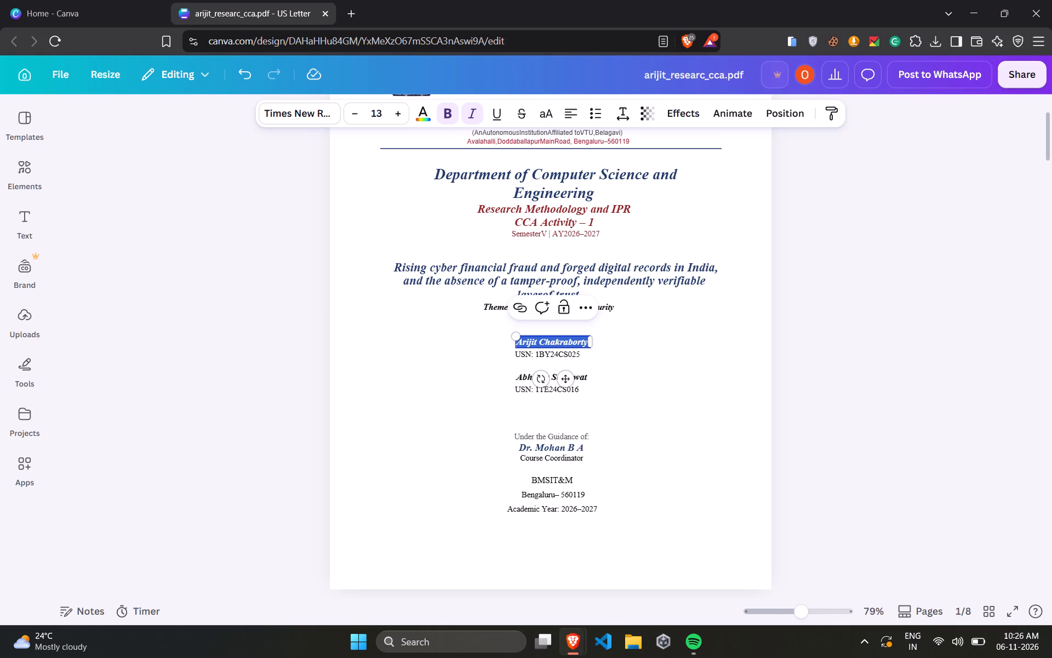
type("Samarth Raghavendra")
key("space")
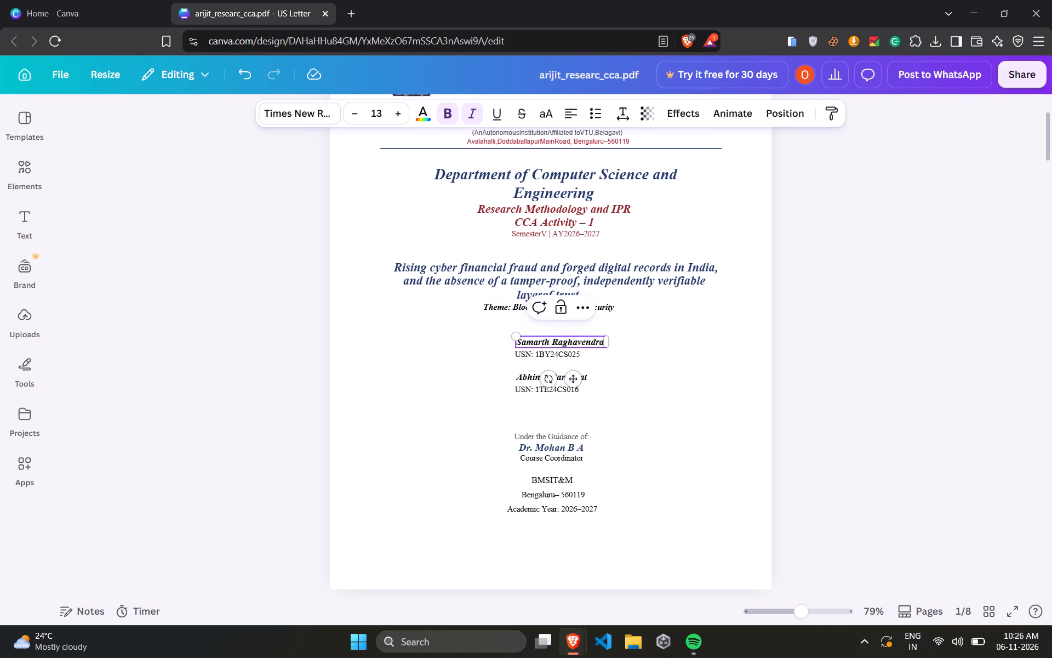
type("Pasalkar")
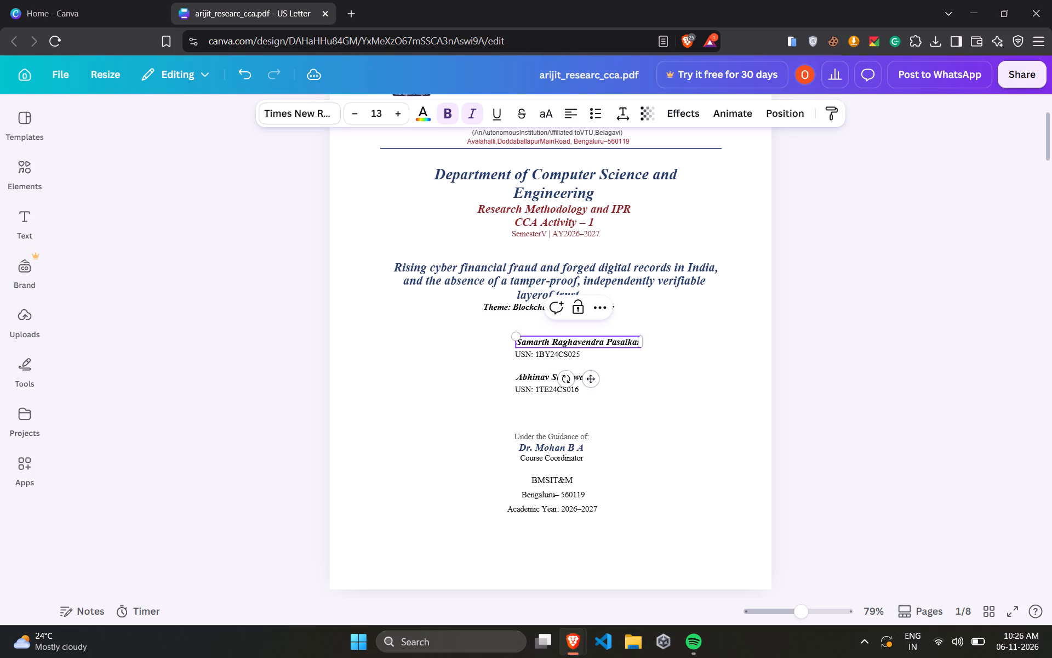
Replace the first student's USN on the cover page with the new student's number, keeping the "USN:" label.
left_click(569, 355)
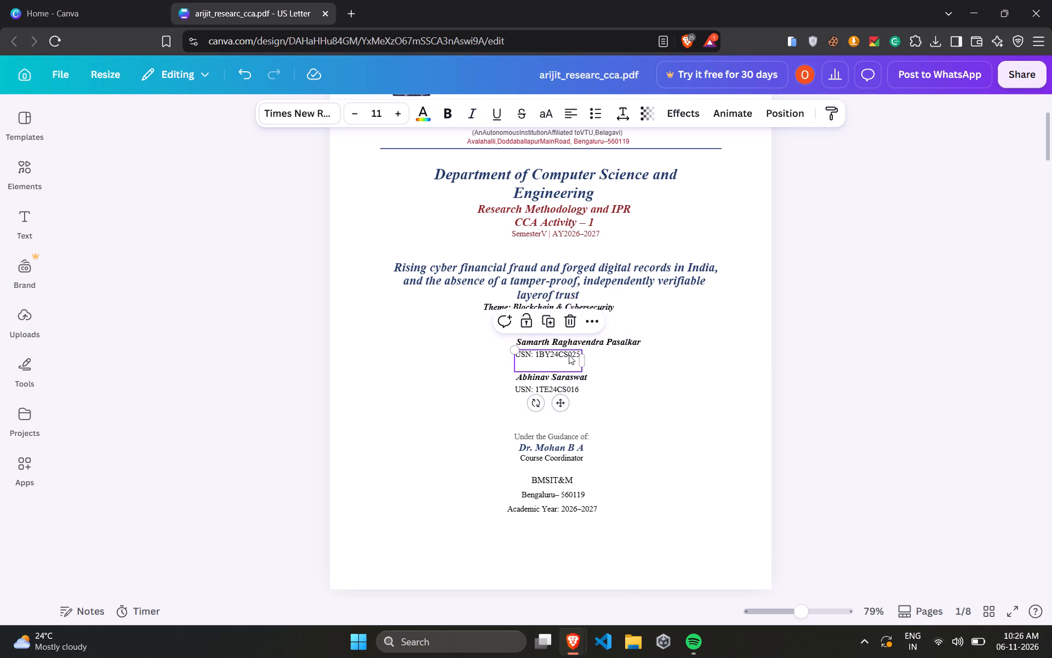
left_click(556, 354)
double_click(556, 354)
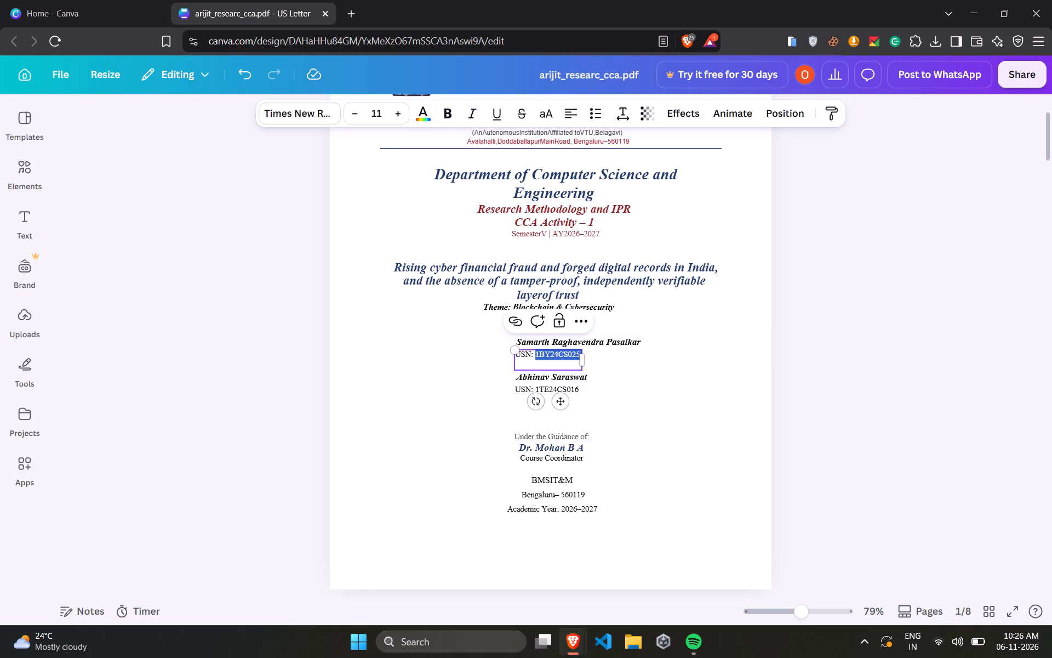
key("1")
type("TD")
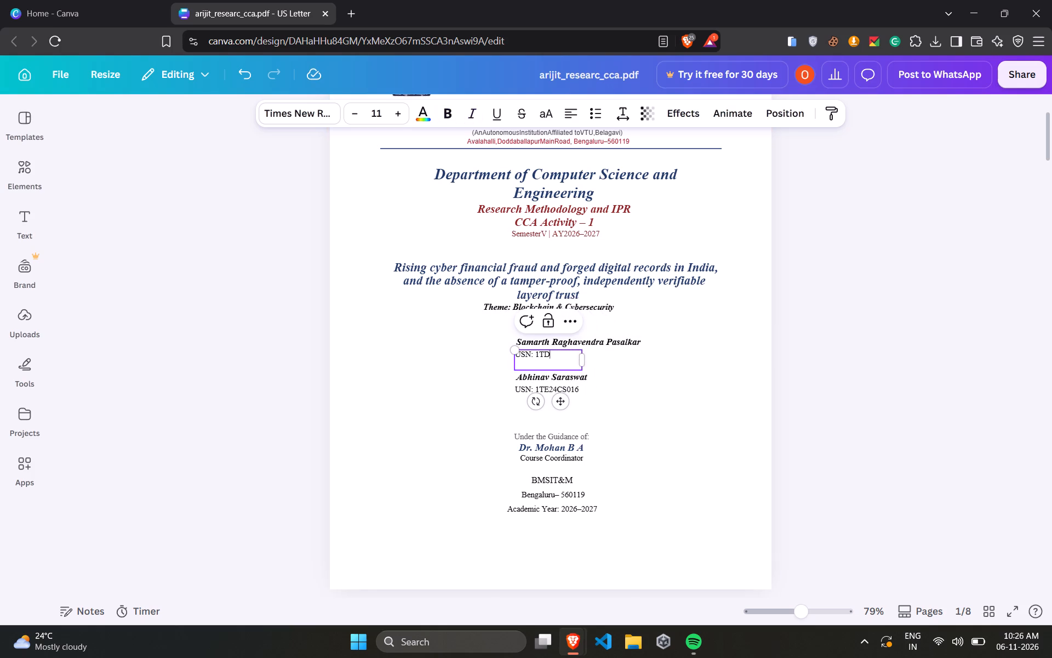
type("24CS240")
Shift the first student's name sideways so it sits centred above its USN line on the cover page.
left_click(611, 345)
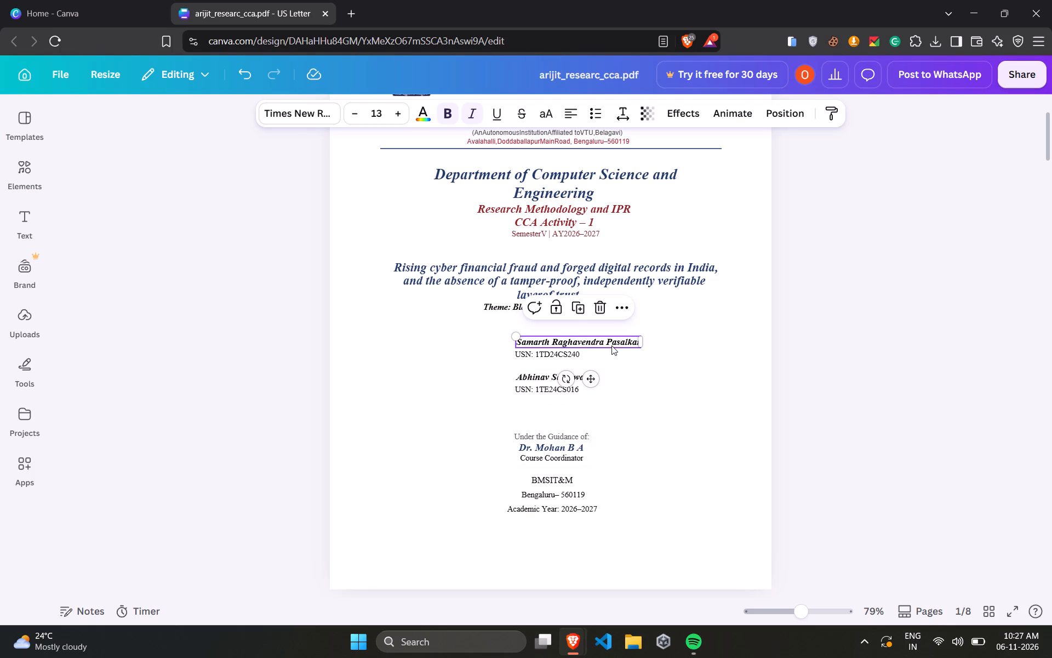
left_click_drag(603, 344, 584, 345)
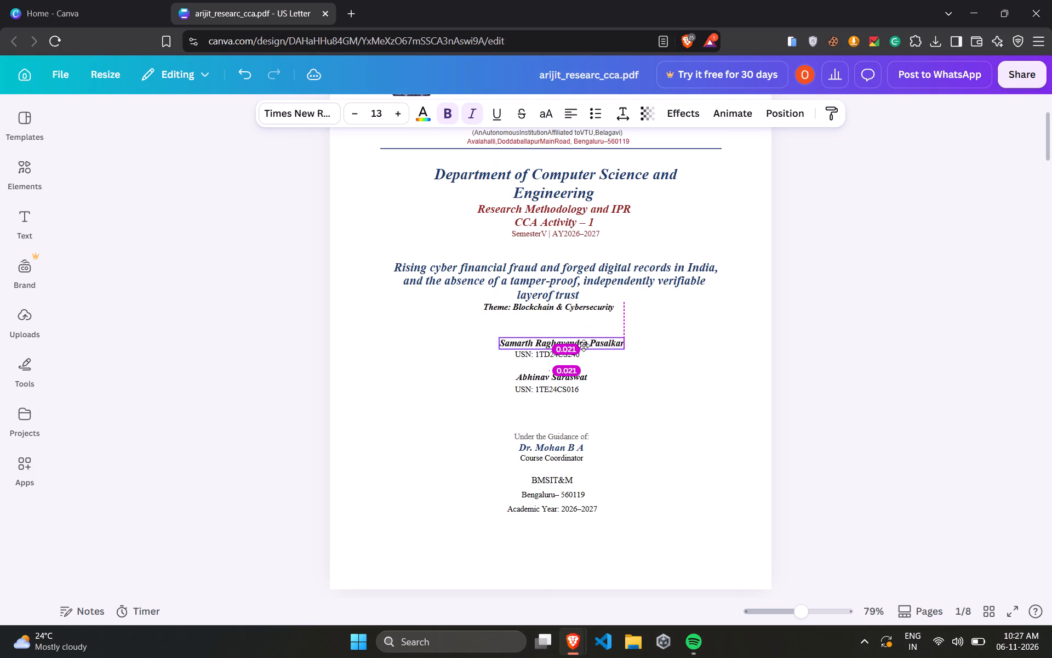
left_click_drag(584, 345, 581, 344)
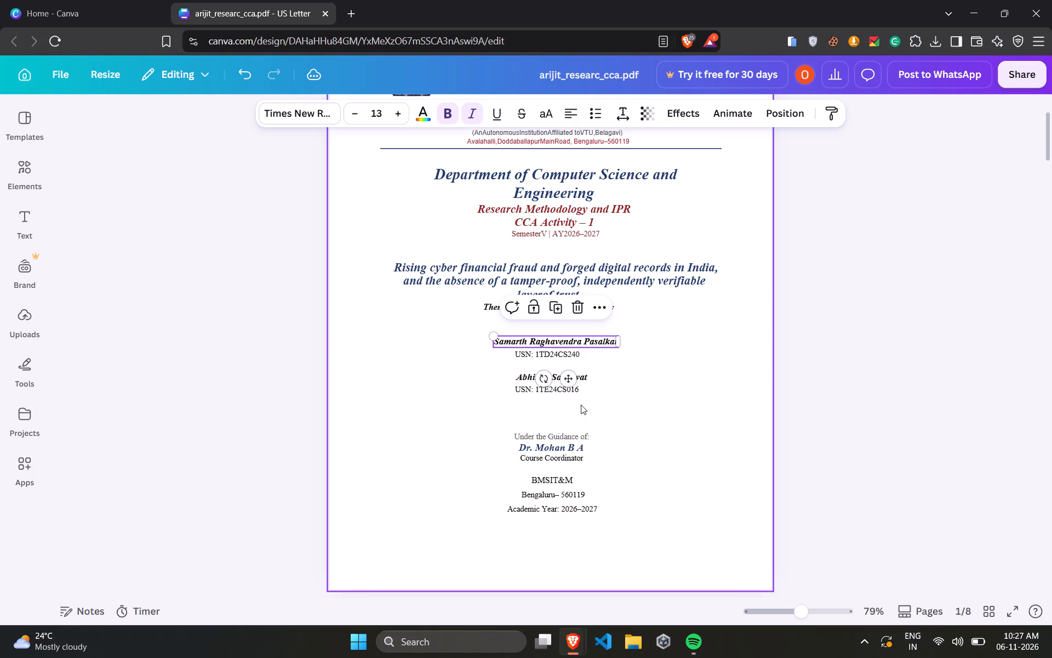
Replace the second student's name on the cover page with the new student's name.
left_click(582, 380)
double_click(562, 379)
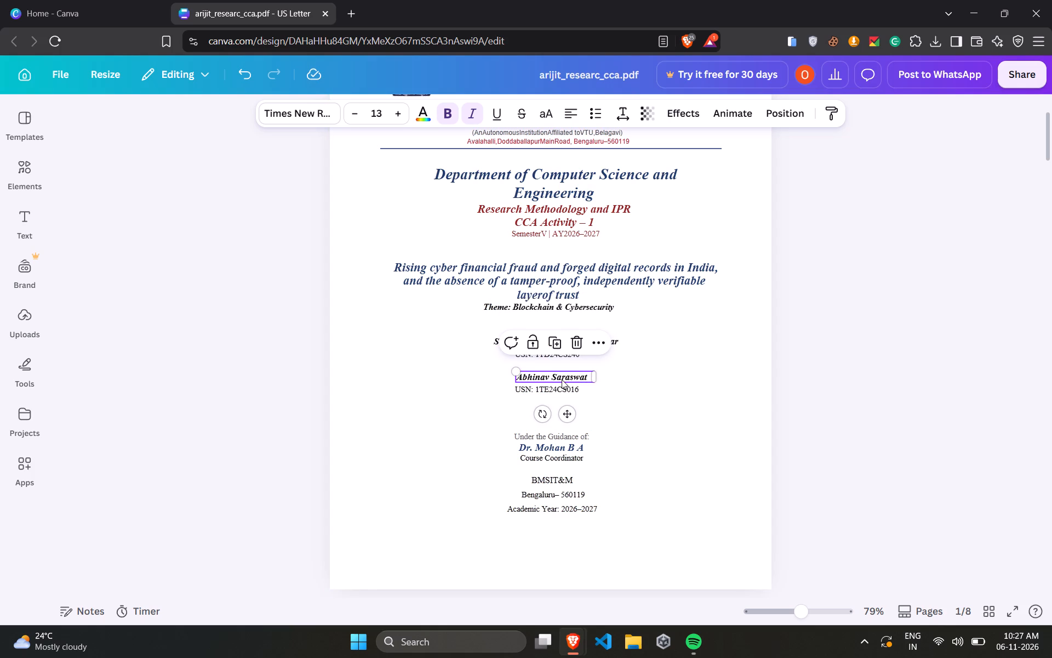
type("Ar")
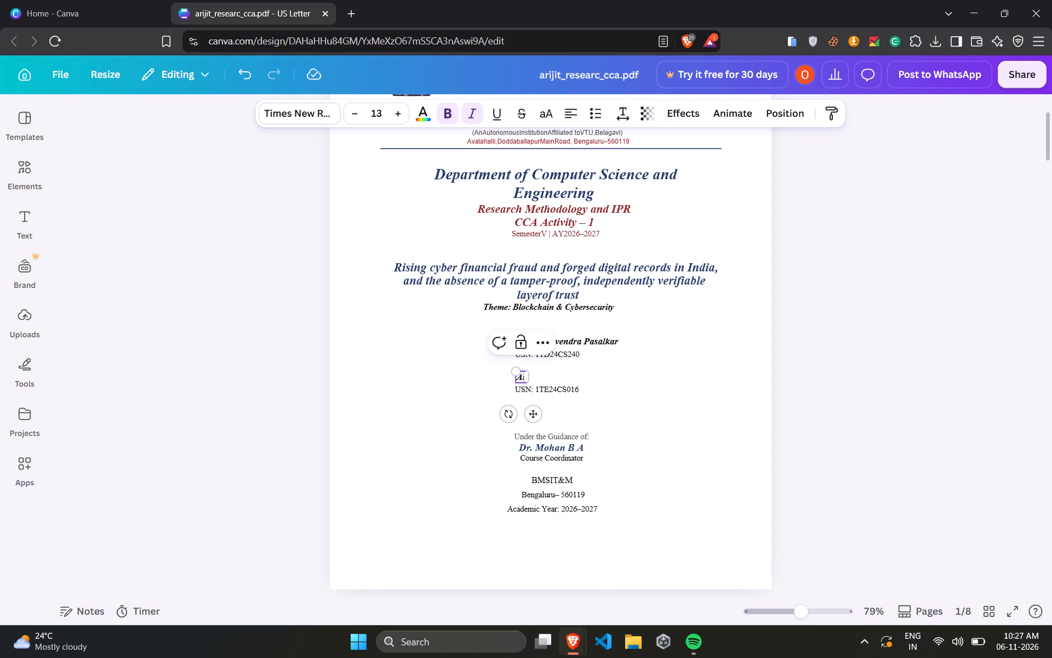
Complete the second student's full name above the second USN line on the cover page.
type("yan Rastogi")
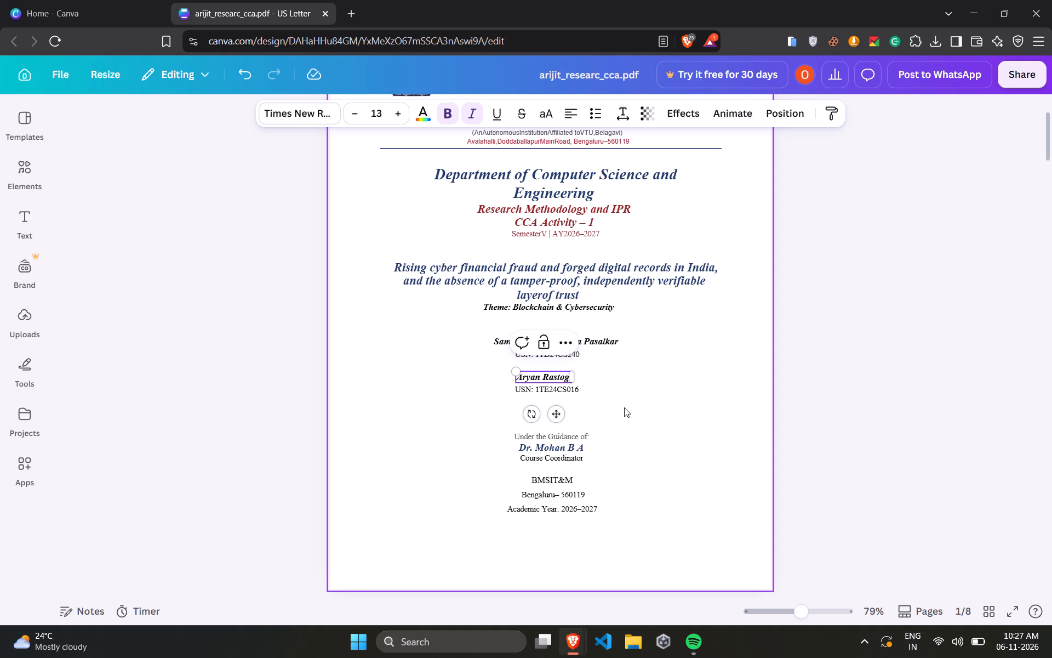
left_click(624, 407)
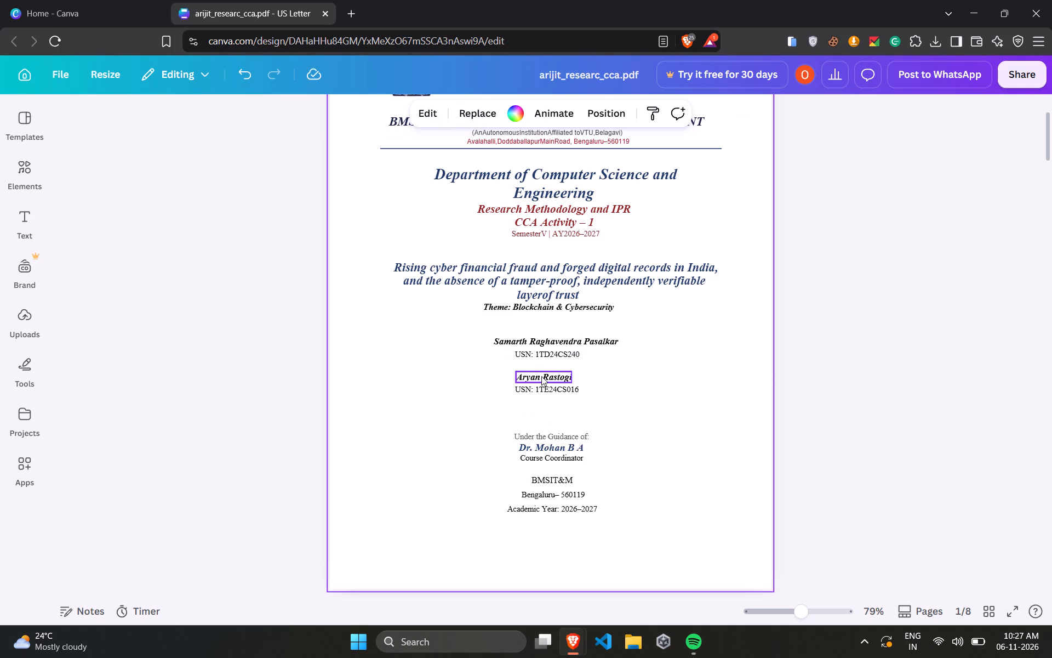
Shift the second student's name slightly sideways so it sits centred above its USN line on the cover page.
left_click_drag(541, 376, 548, 376)
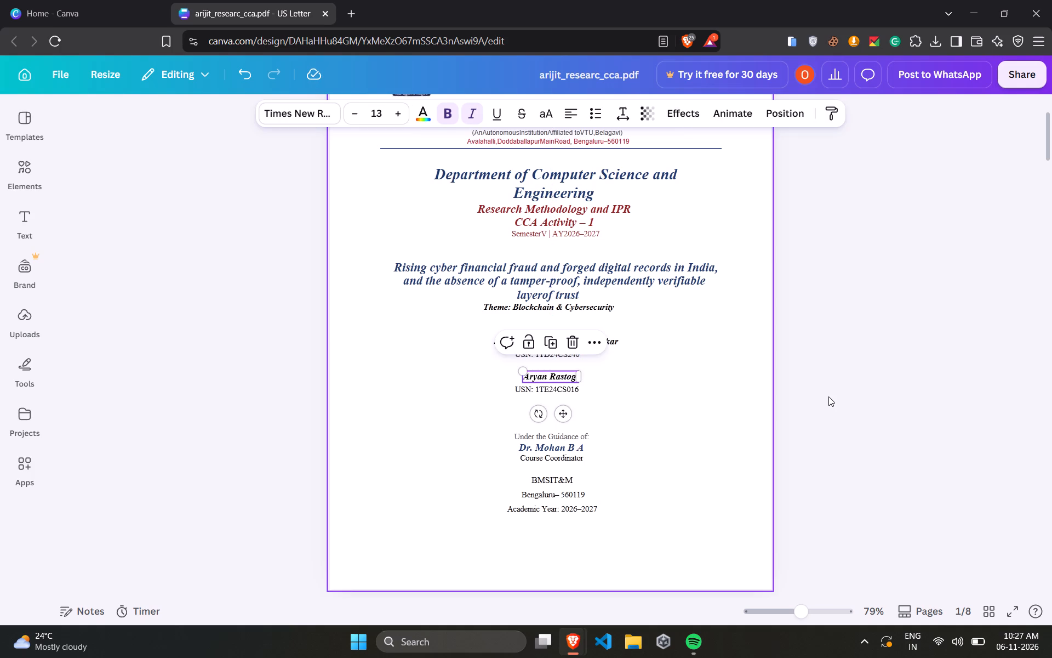
left_click(828, 396)
Select only the course coordinator's name in the "Under the Guidance of:" text block on the cover page.
left_click(552, 445)
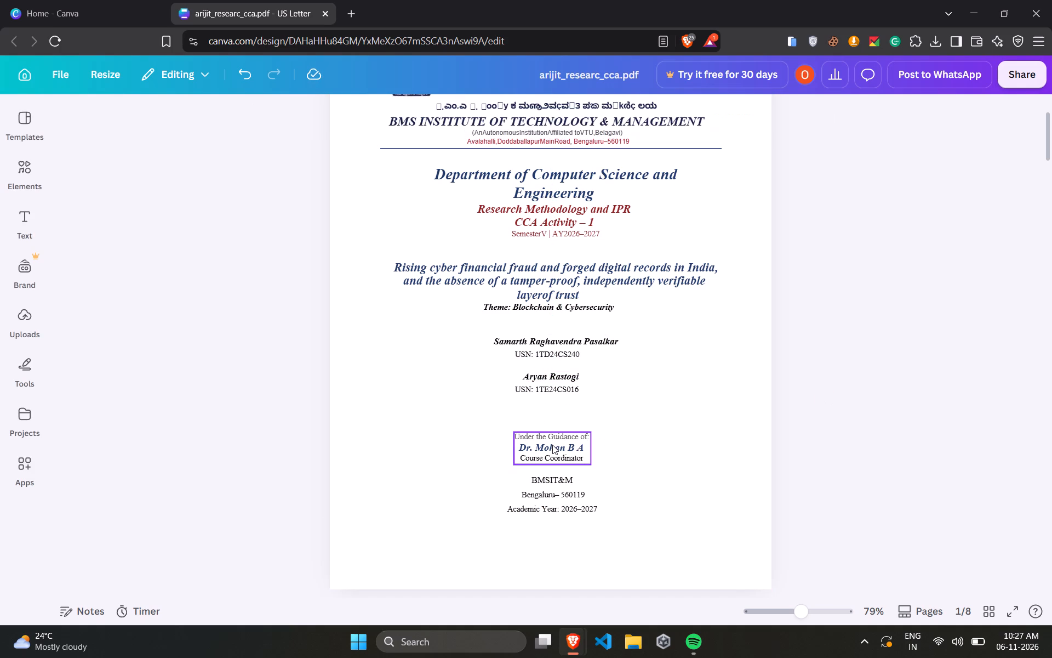
left_click(559, 450)
left_click(559, 450)
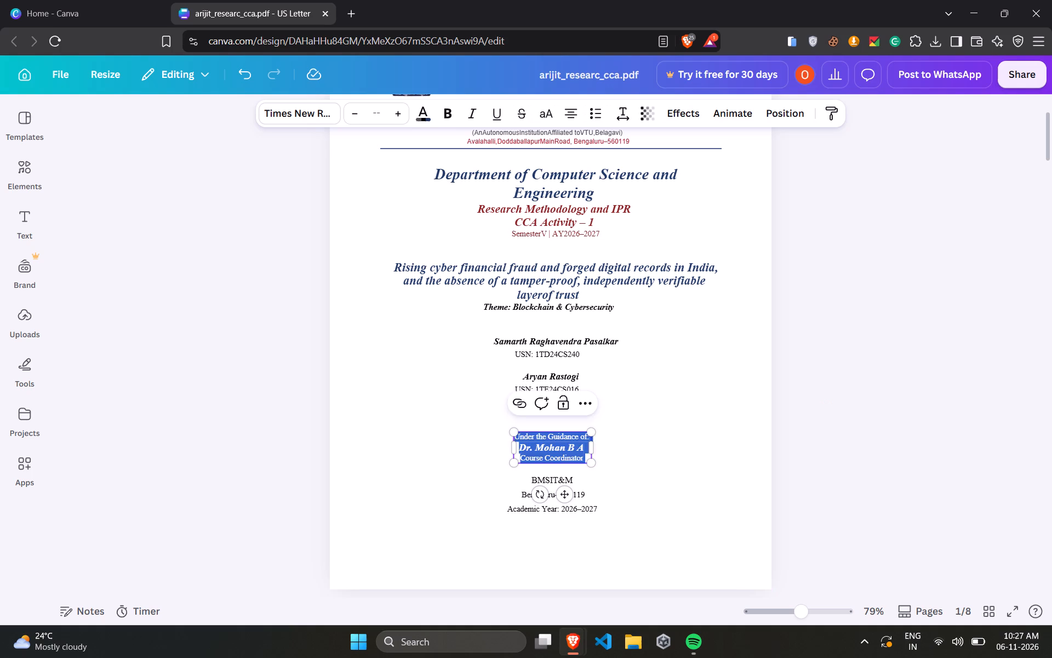
left_click_drag(582, 449, 520, 444)
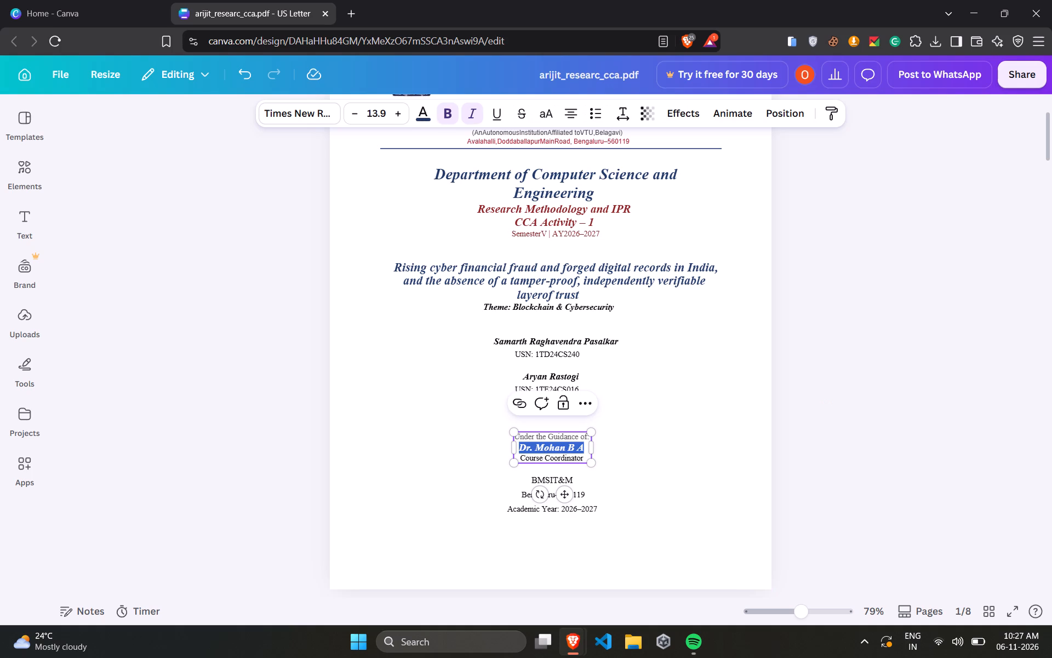
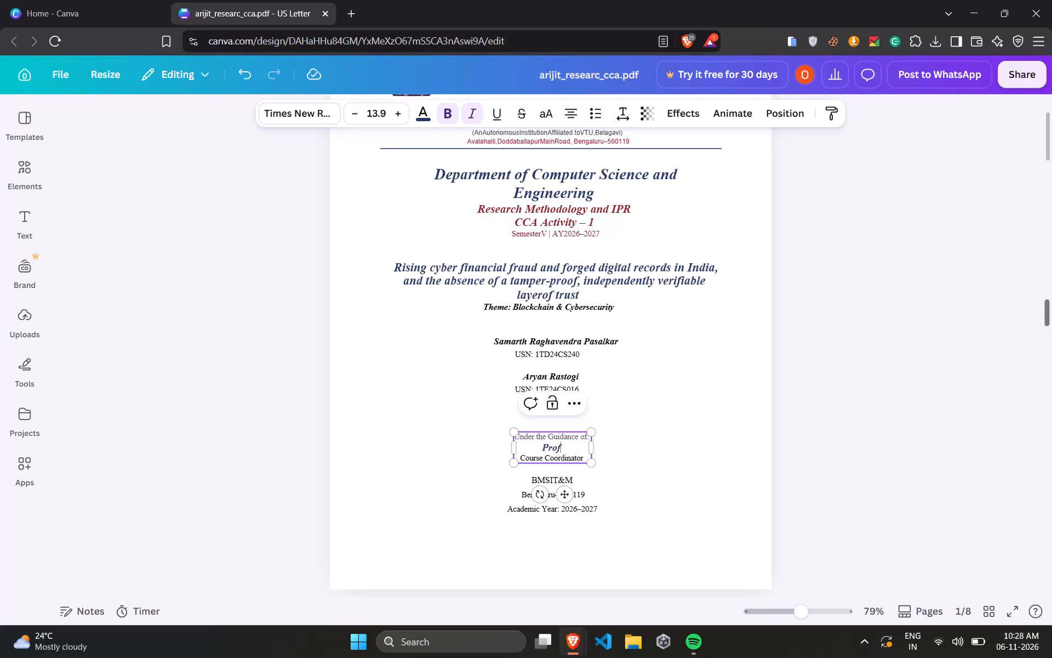
Enter the new guide's full name after the "Prof." title in the cover page's "Under the Guidance of" block.
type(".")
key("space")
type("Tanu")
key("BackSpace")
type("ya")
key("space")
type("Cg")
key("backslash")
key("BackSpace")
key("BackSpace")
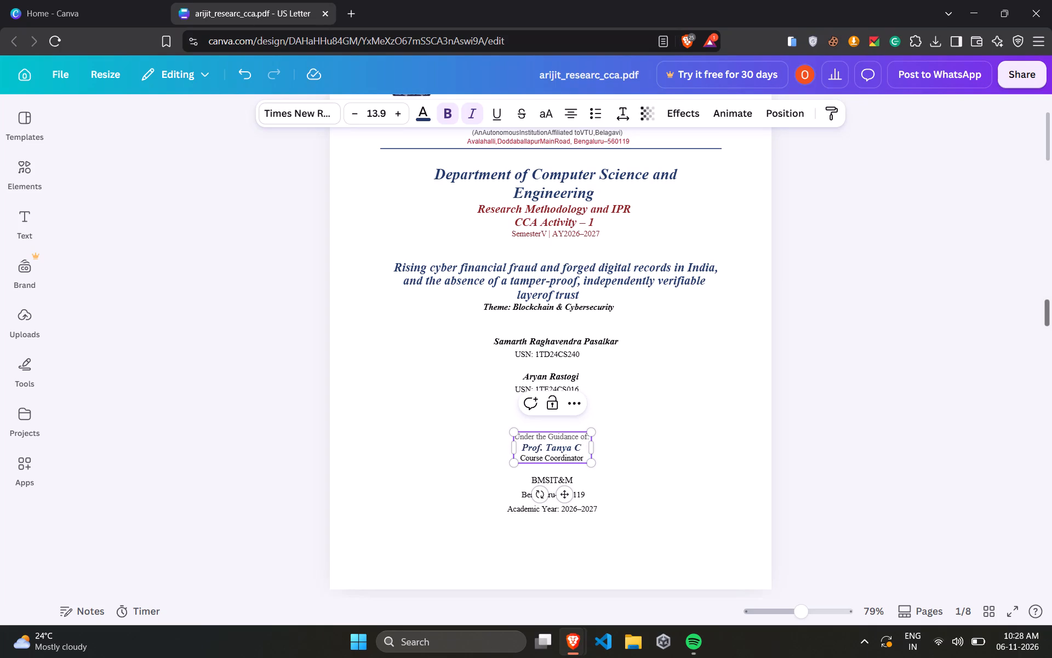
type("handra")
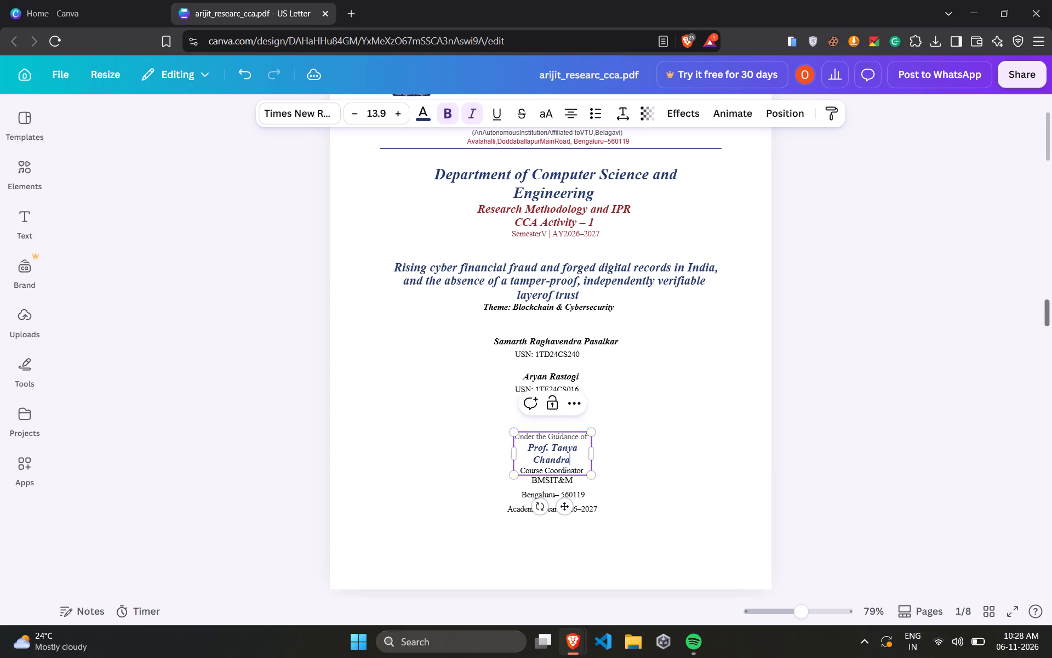
left_click(736, 467)
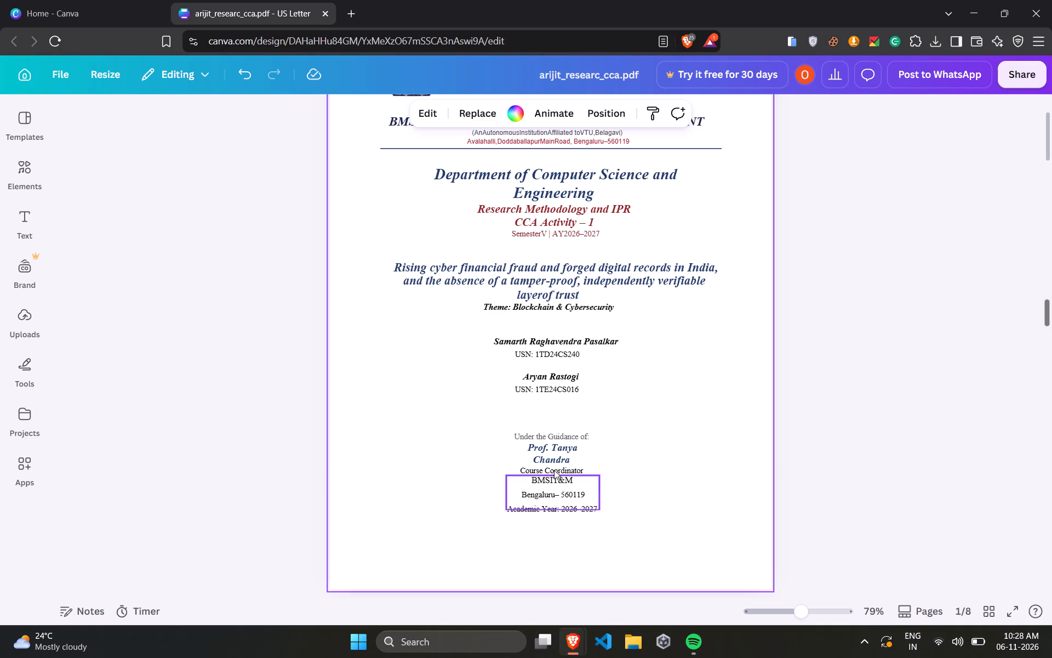
Widen the guidance text block so the professor's name fits on one line, and shift it slightly to centre it above BMSIT&M.
left_click(546, 448)
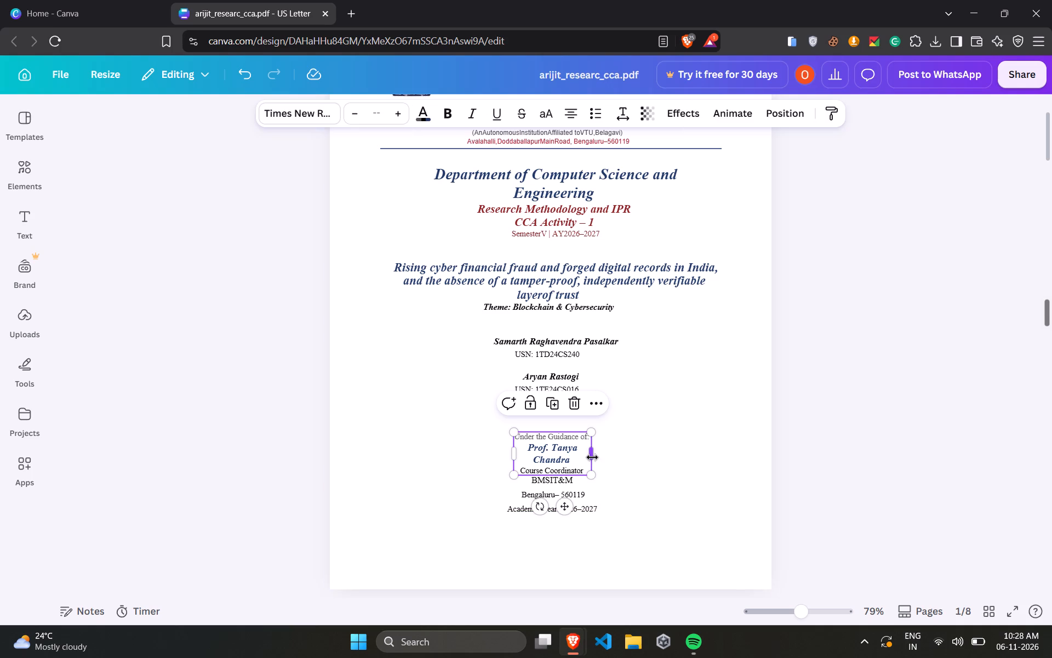
left_click_drag(592, 457, 610, 457)
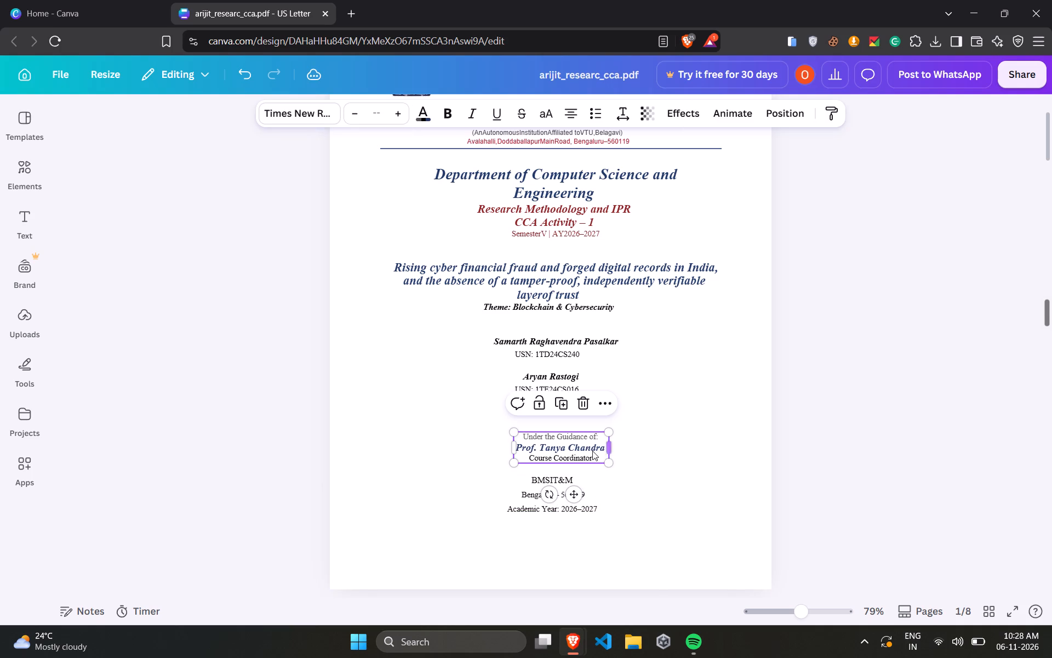
left_click_drag(581, 451, 577, 456)
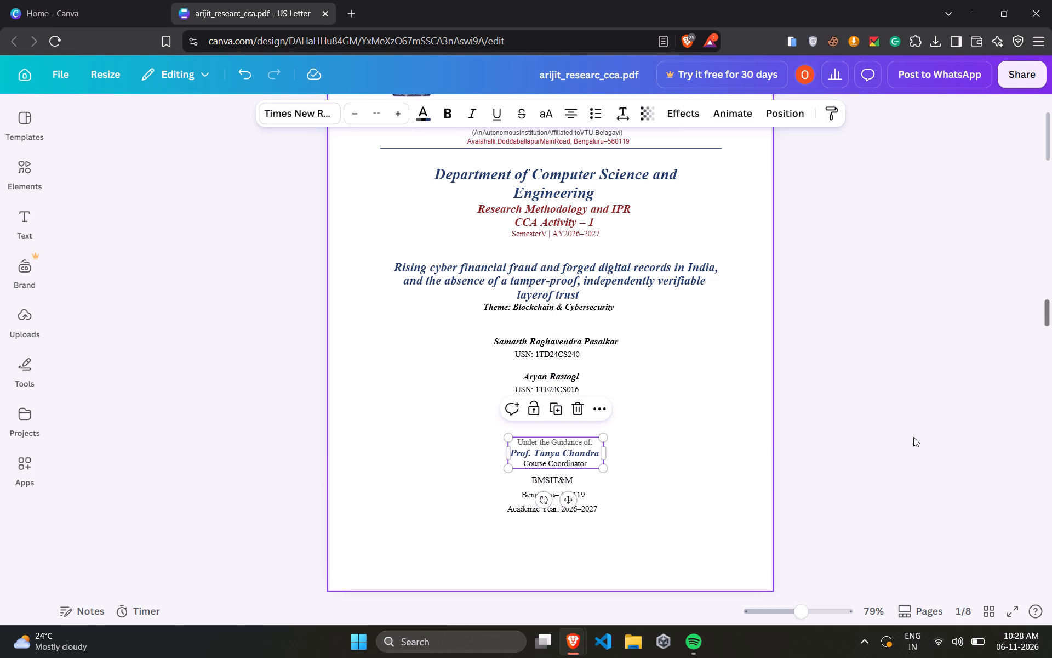
left_click(915, 435)
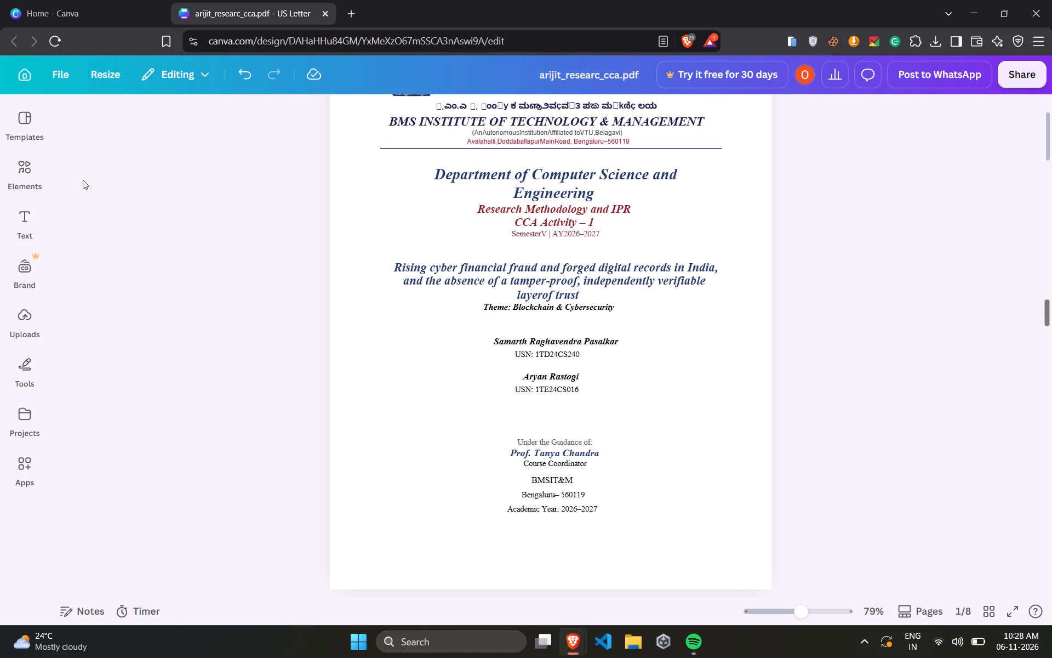
Review the whole report from the cover page through the References page, checking the content and layout of each page.
scroll(856, 287, "up", 1)
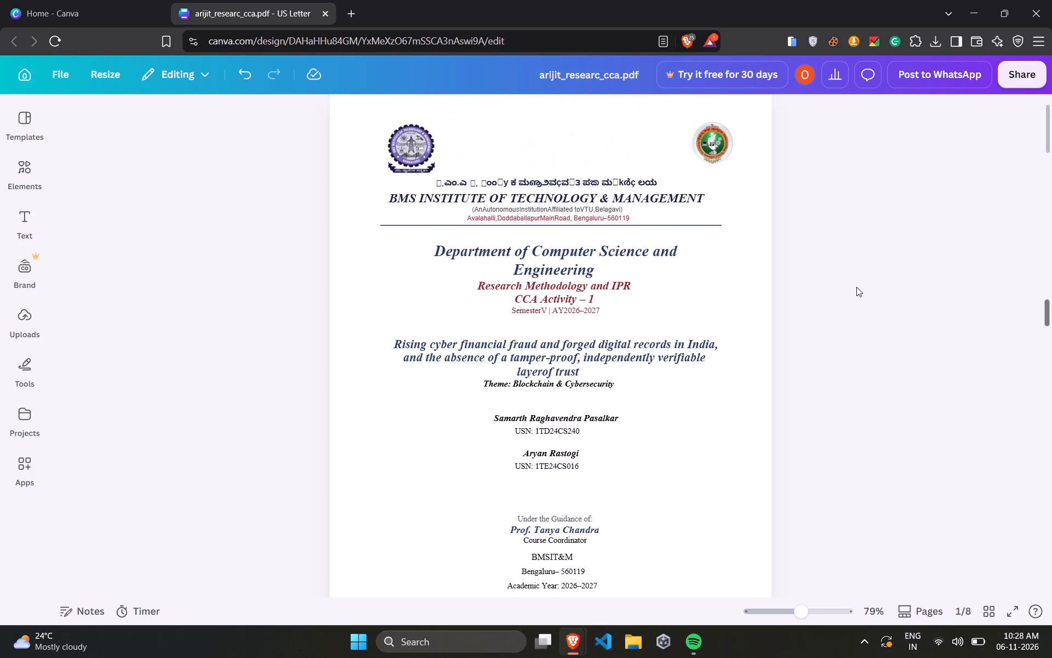
scroll(856, 287, "up", 1)
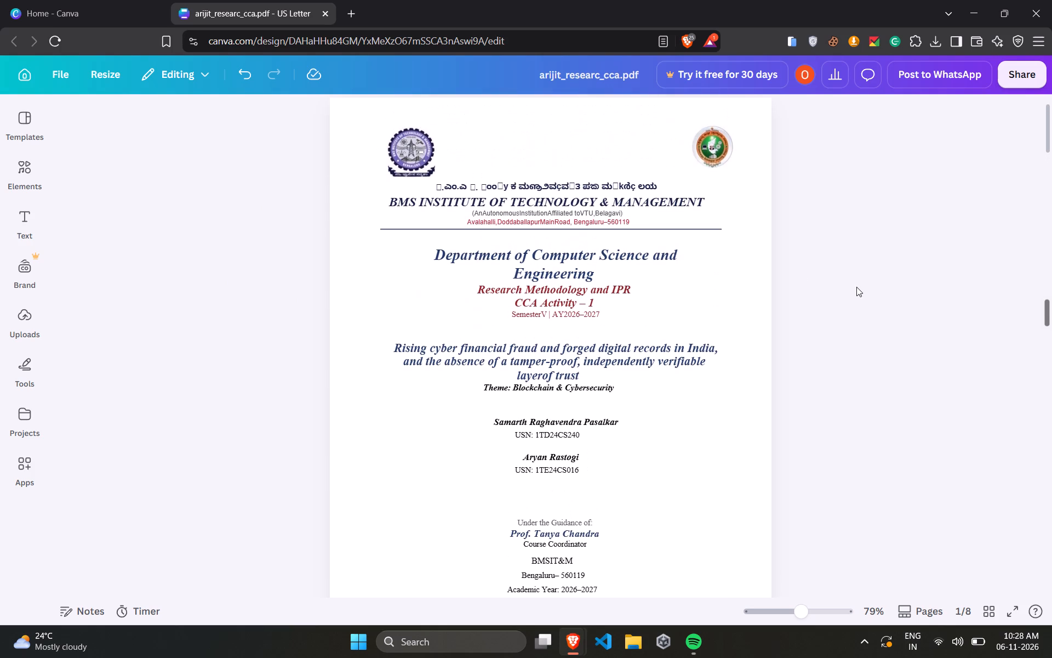
scroll(856, 287, "down", 3)
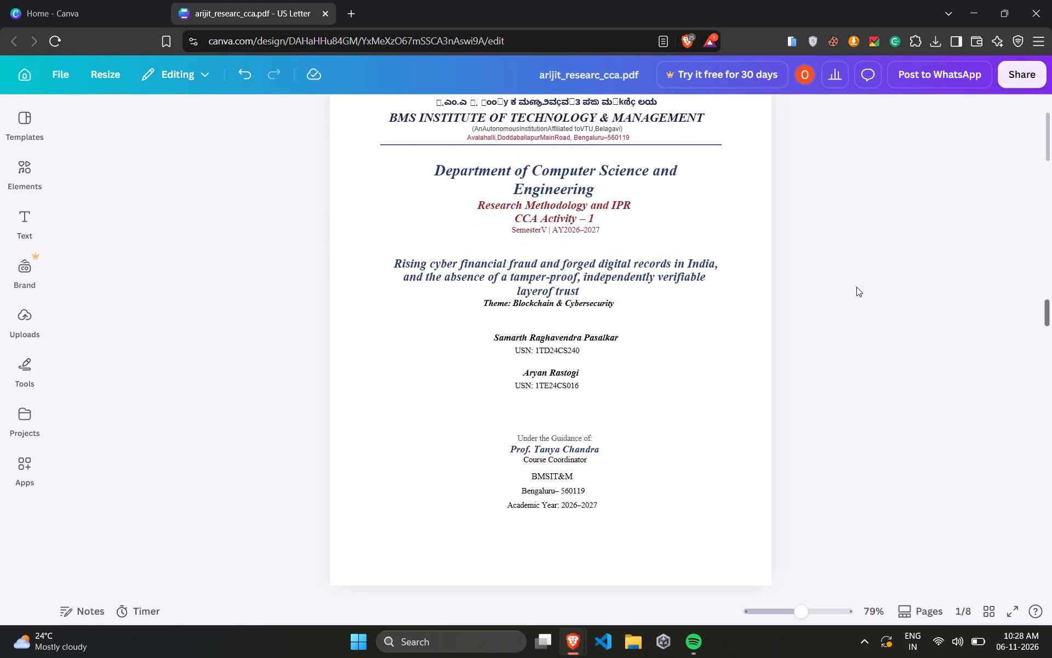
scroll(856, 287, "down", 5)
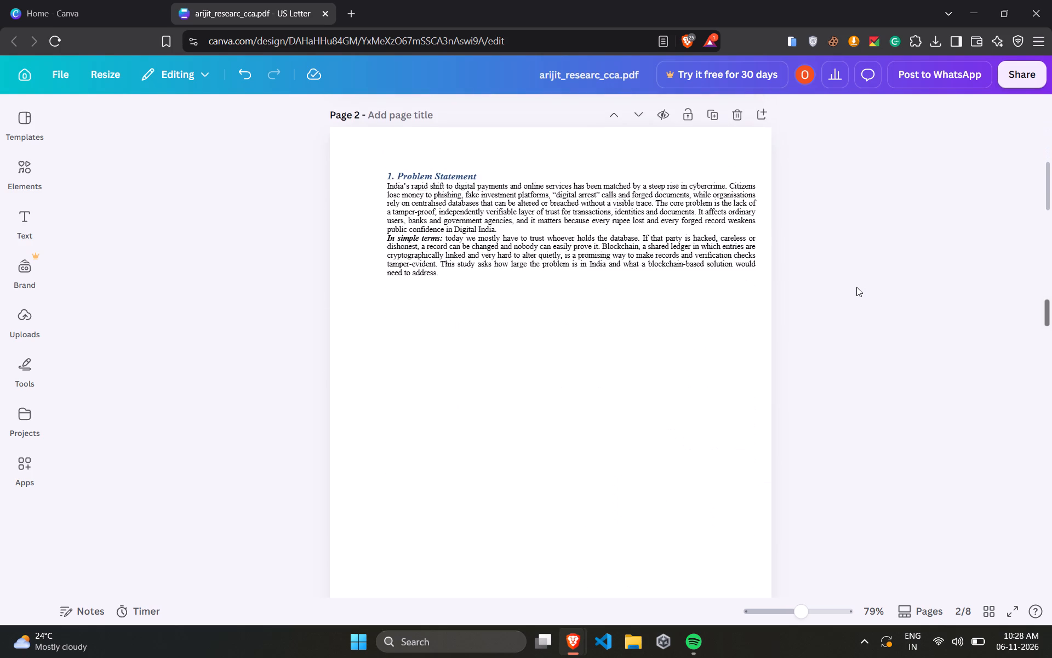
scroll(856, 287, "down", 8)
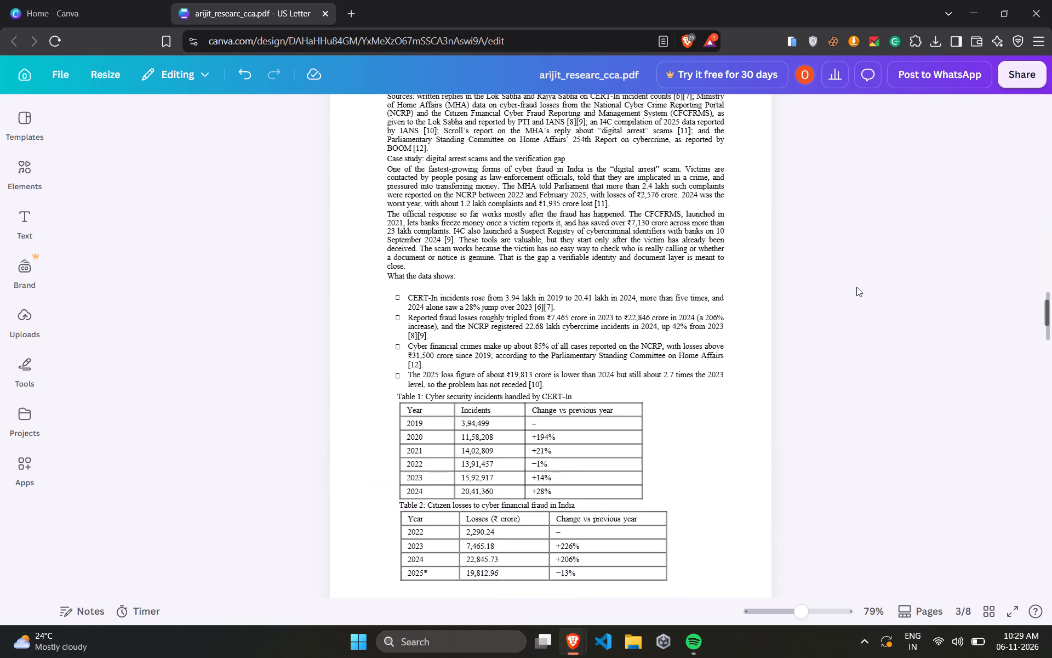
scroll(856, 287, "down", 12)
scroll(856, 287, "up", 19)
scroll(856, 287, "up", 7)
scroll(856, 287, "down", 6)
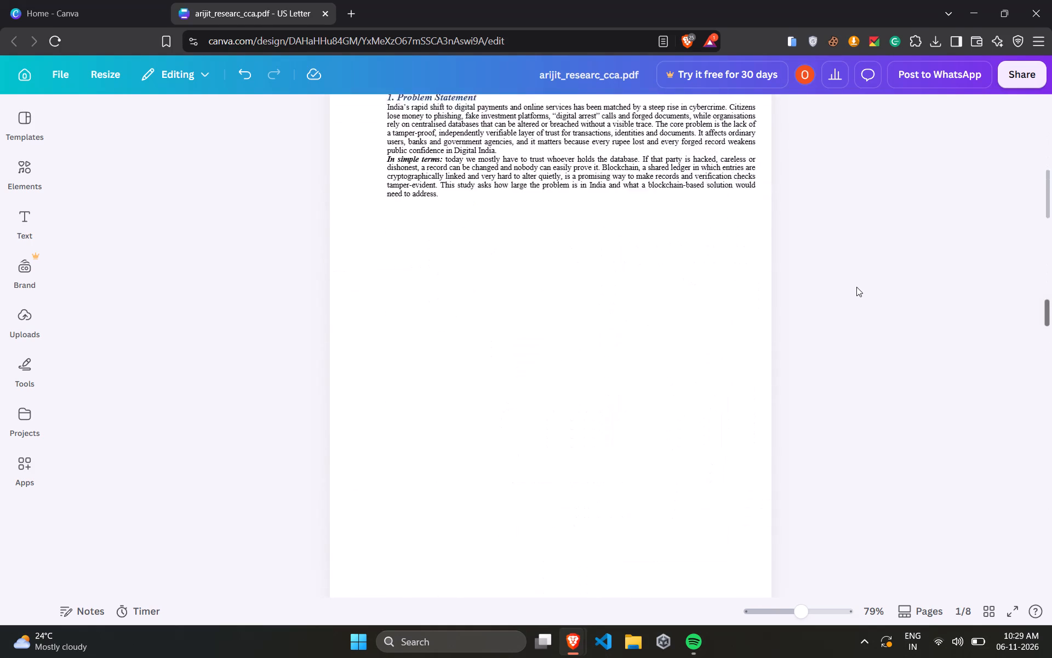
scroll(856, 287, "down", 13)
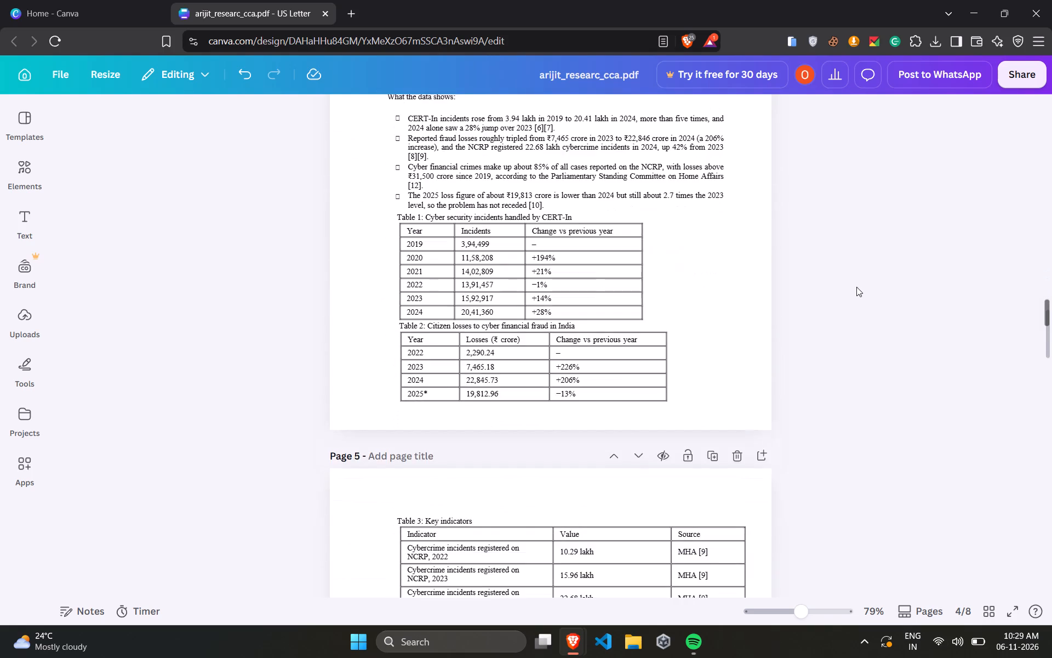
scroll(856, 287, "down", 11)
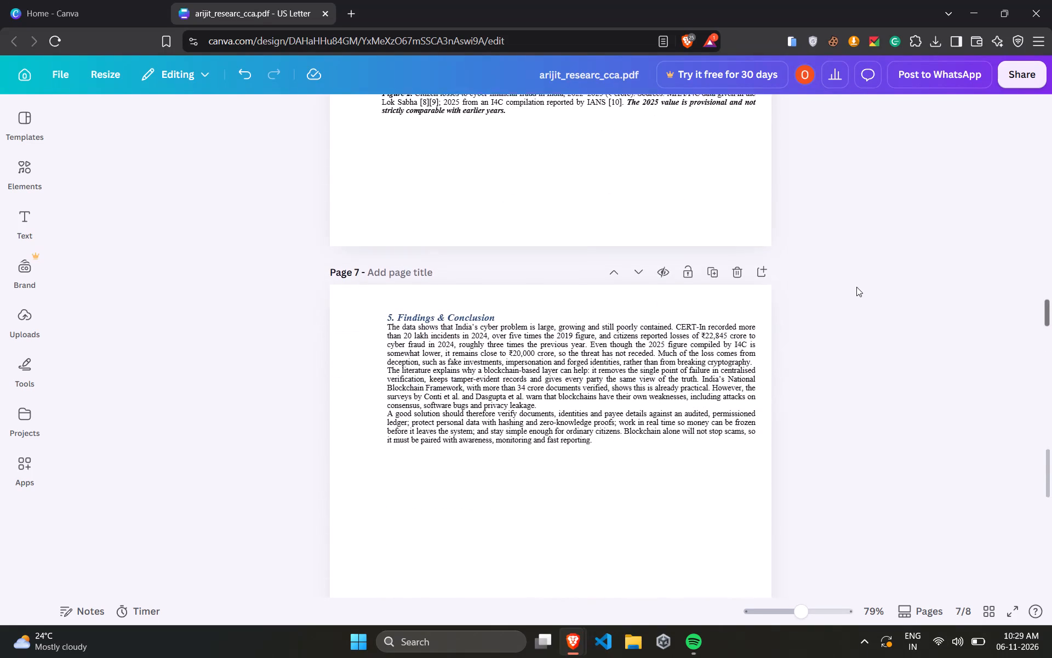
scroll(856, 287, "down", 6)
scroll(856, 287, "up", 7)
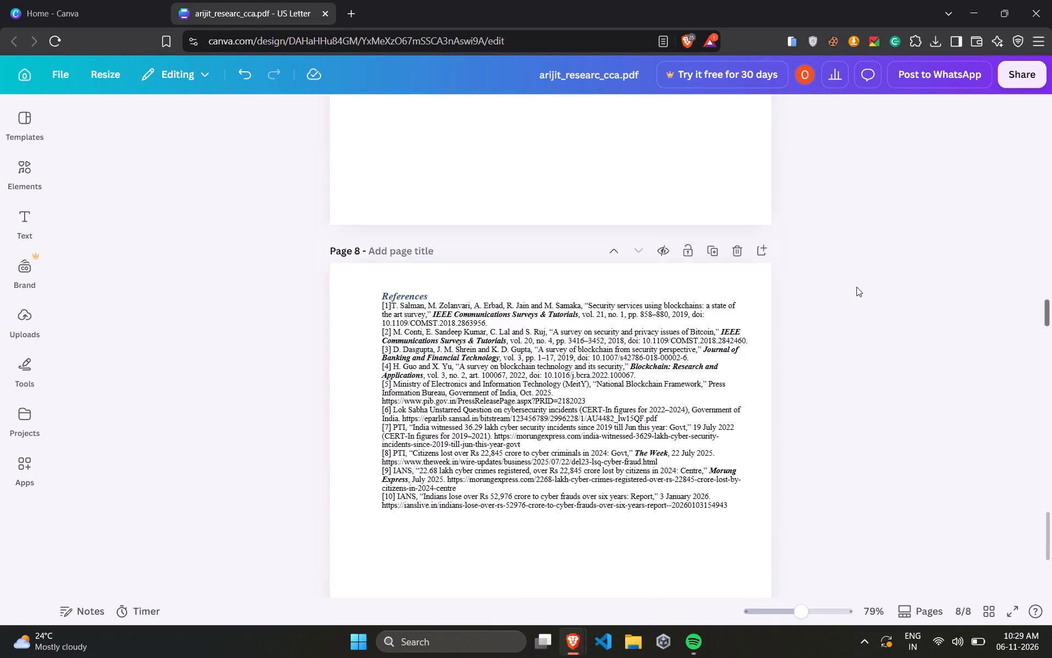
scroll(856, 287, "up", 16)
scroll(856, 287, "up", 13)
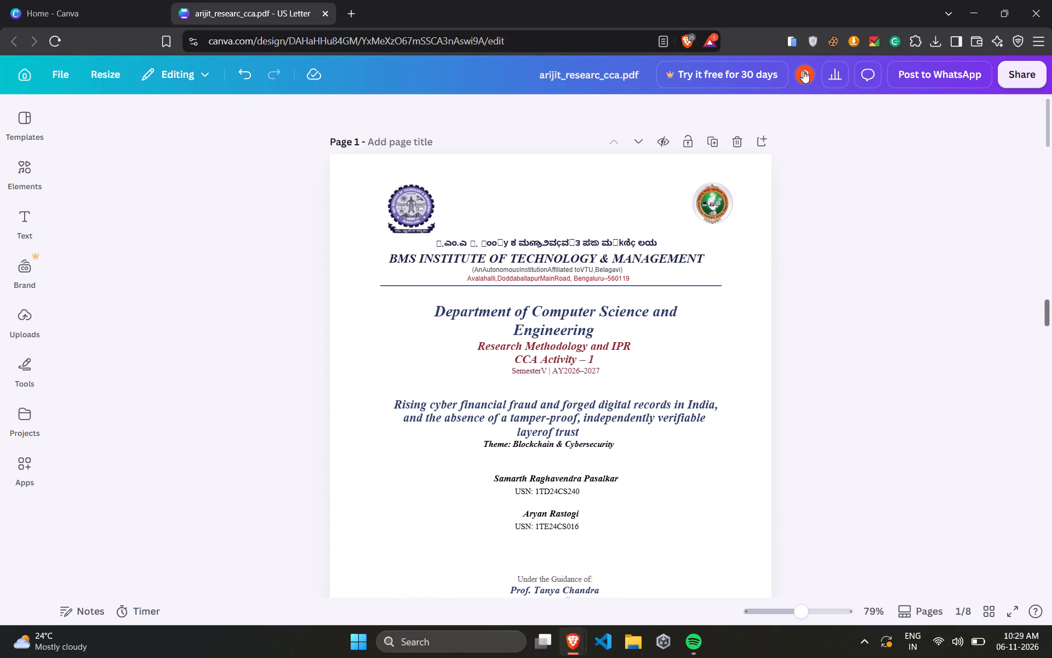
Download all pages of the edited report as a PDF file.
left_click(68, 78)
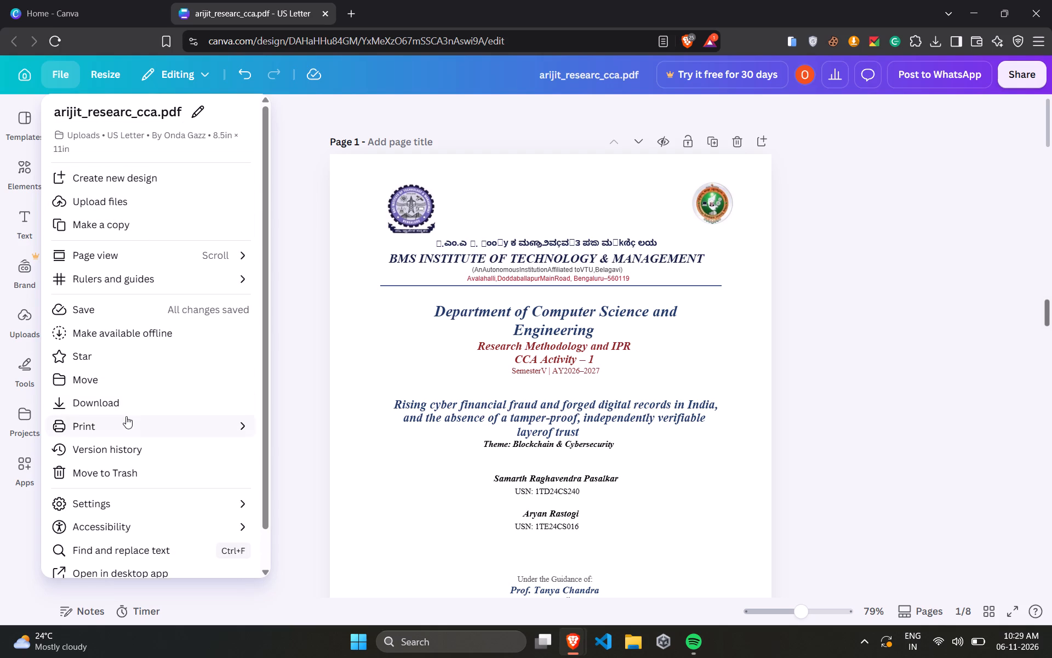
left_click(123, 405)
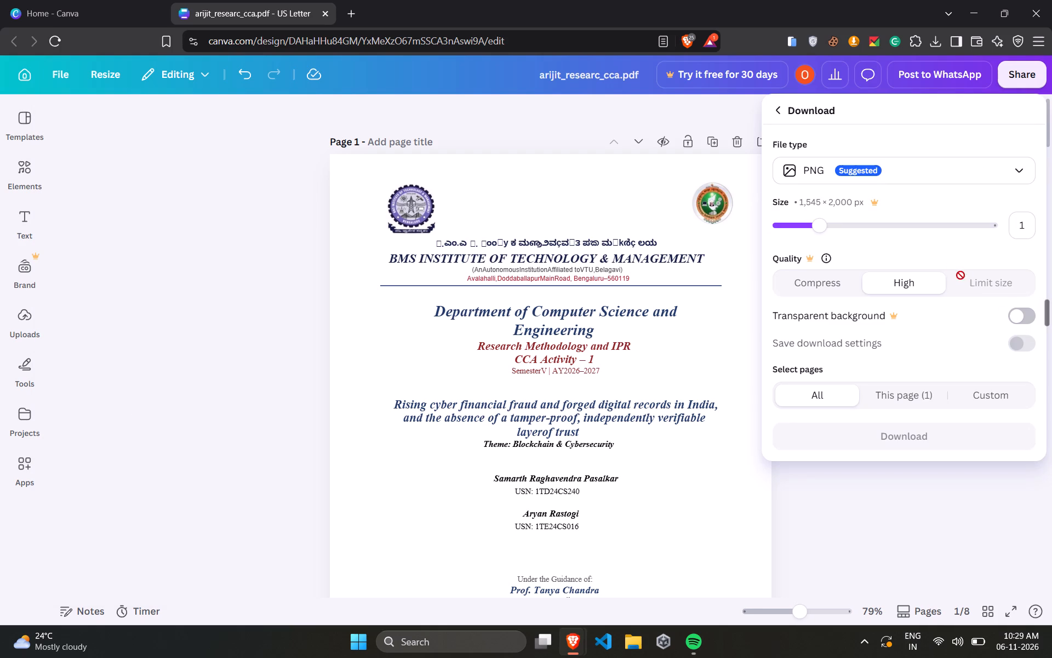
left_click(1022, 182)
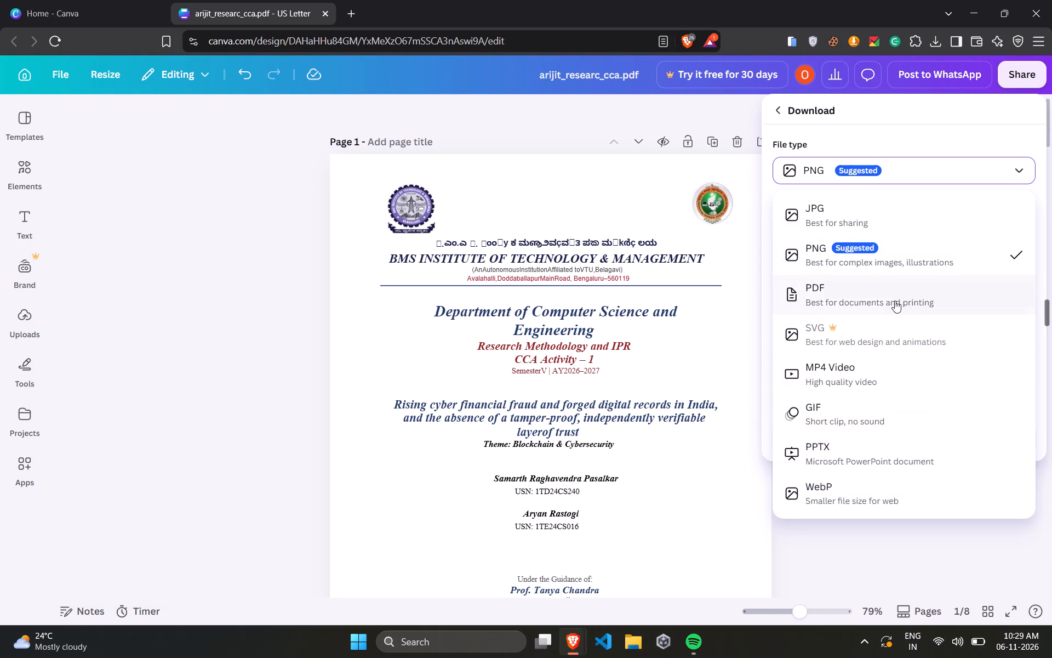
left_click(895, 300)
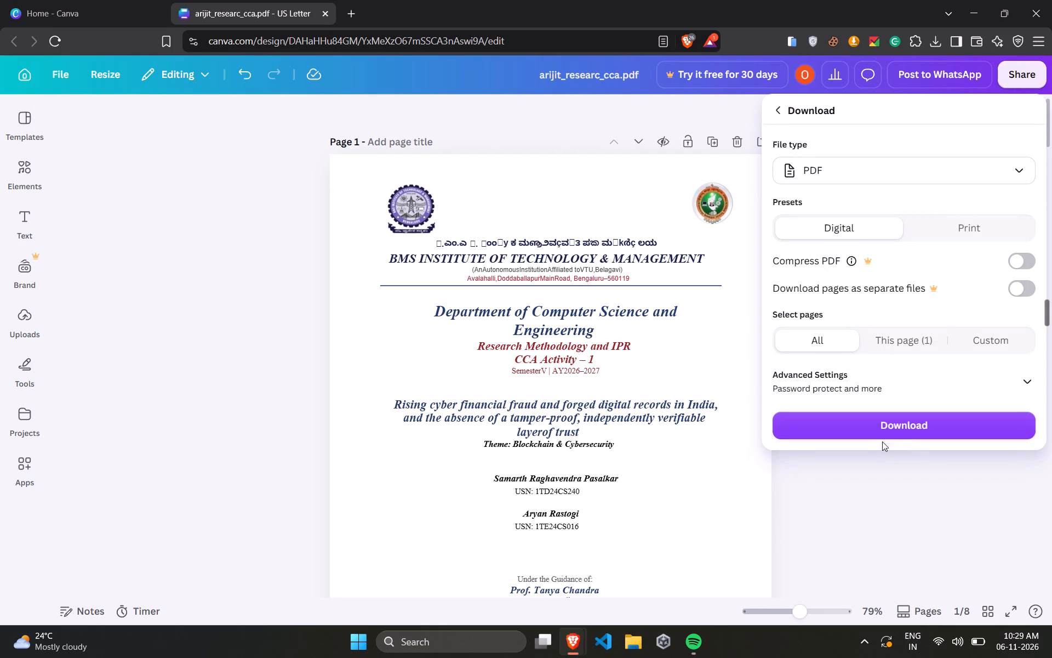
left_click(882, 433)
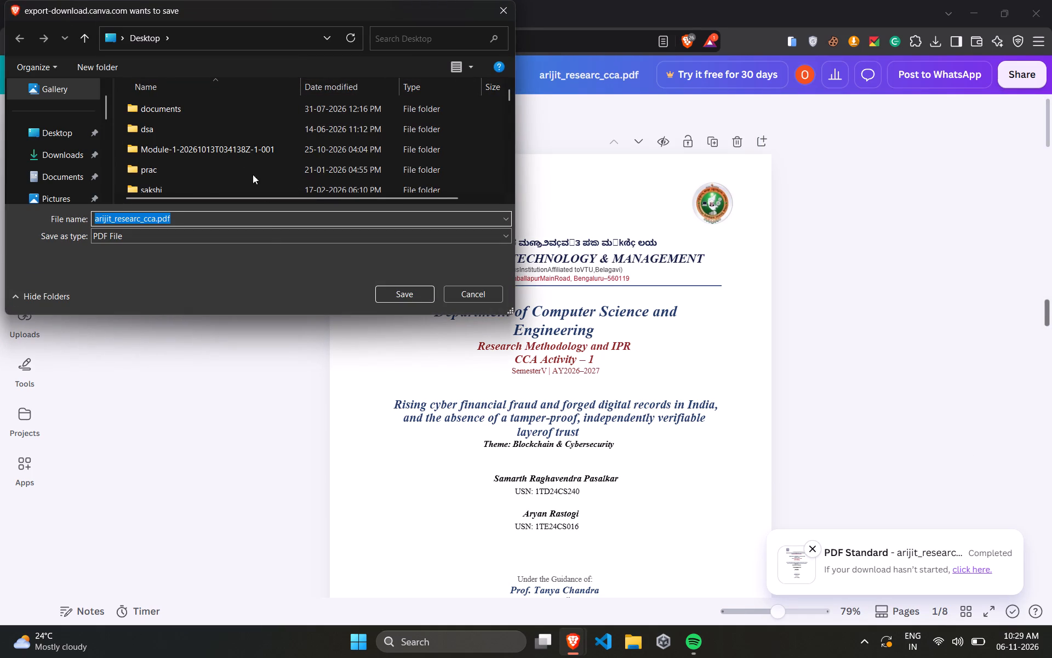
Replace the suggested file name for the downloaded PDF with one beginning "B1", in the Desktop folder.
key("BackSpace")
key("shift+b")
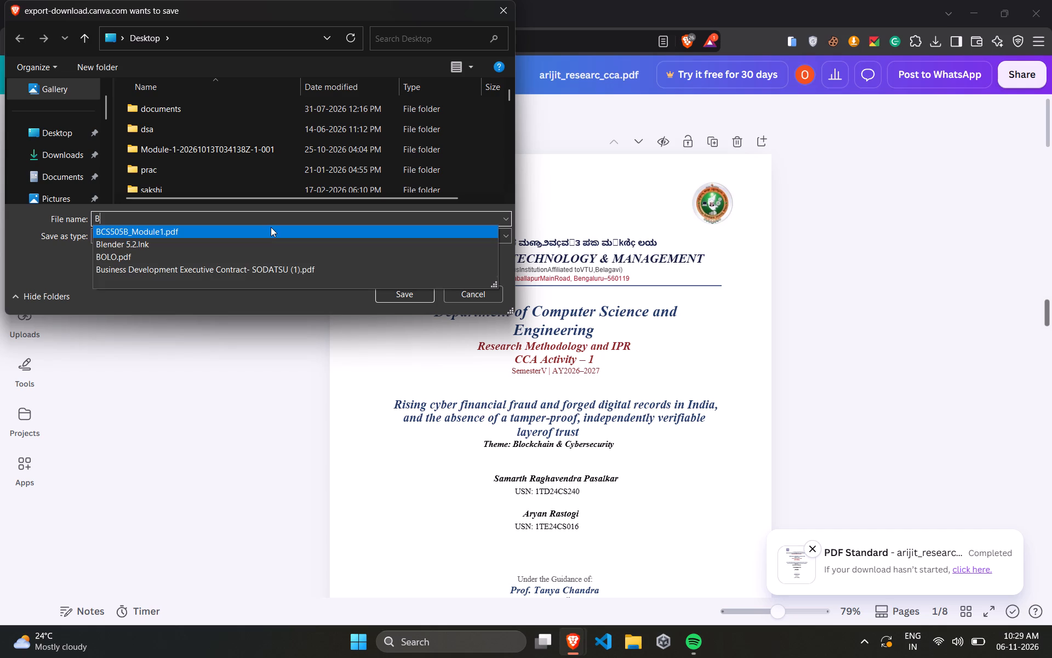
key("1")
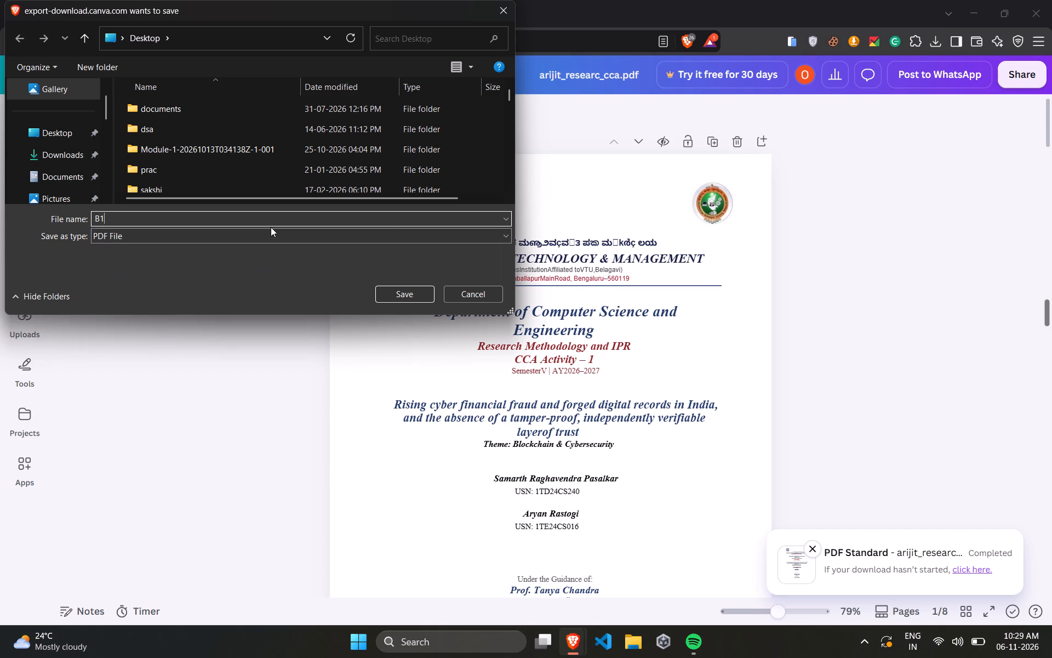
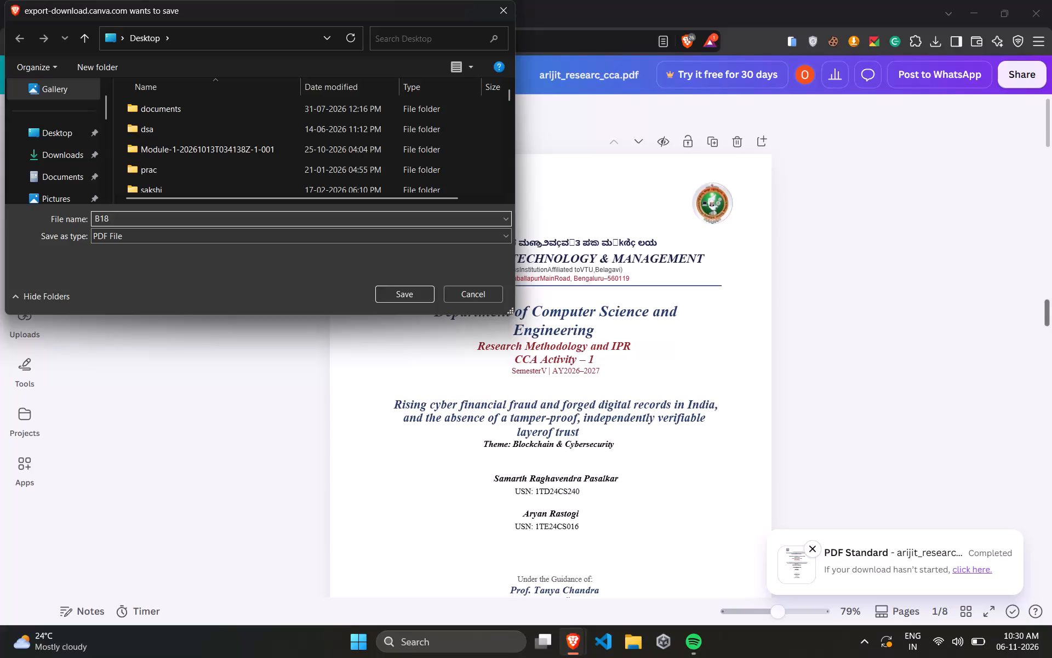
Complete the file name as "B18 Samarth and Aryan" and save the PDF in the Desktop folder.
key("space")
type("Samarth")
key("space")
type("and Aryan")
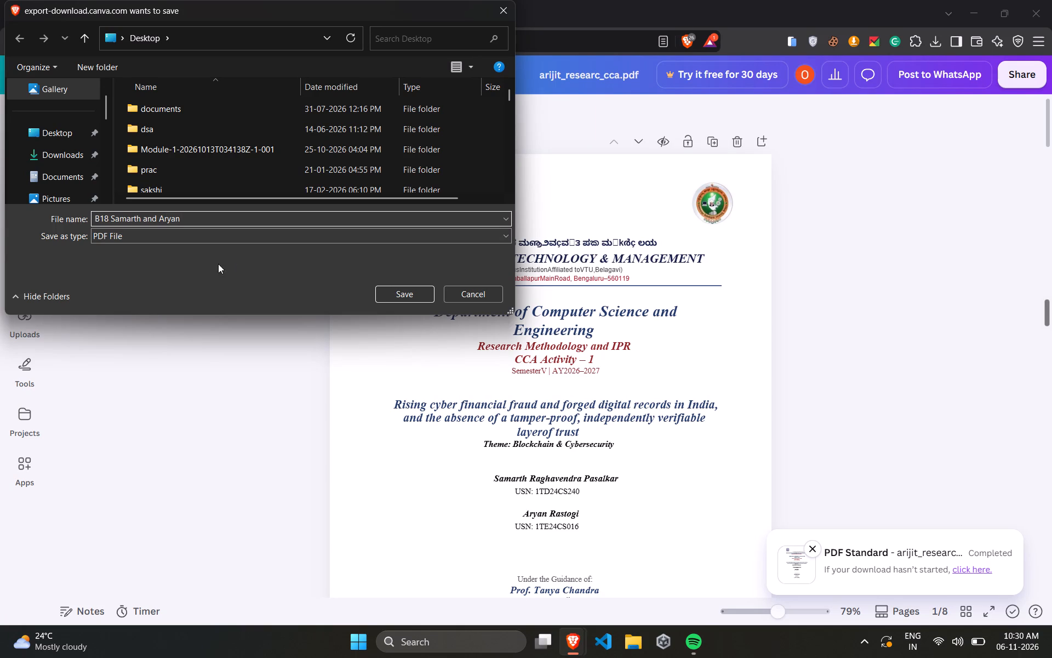
left_click(404, 290)
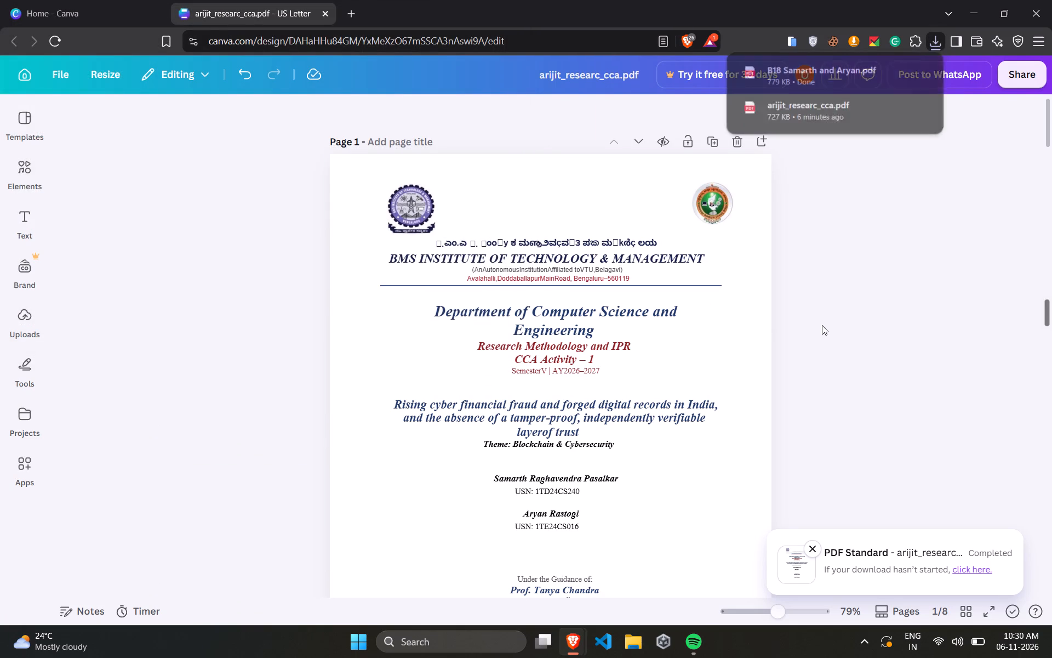
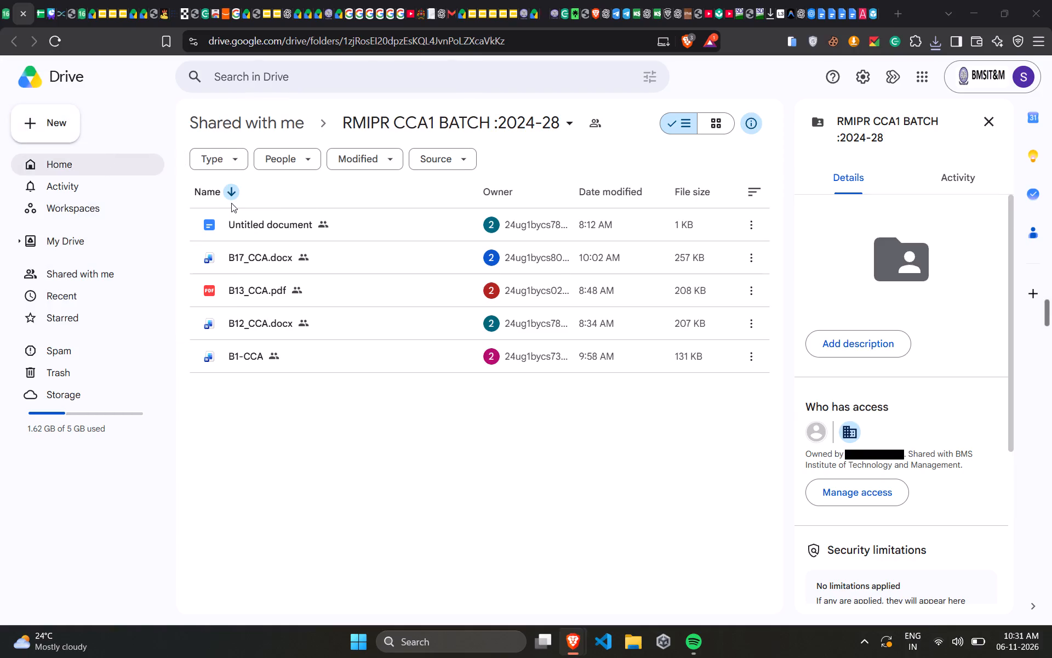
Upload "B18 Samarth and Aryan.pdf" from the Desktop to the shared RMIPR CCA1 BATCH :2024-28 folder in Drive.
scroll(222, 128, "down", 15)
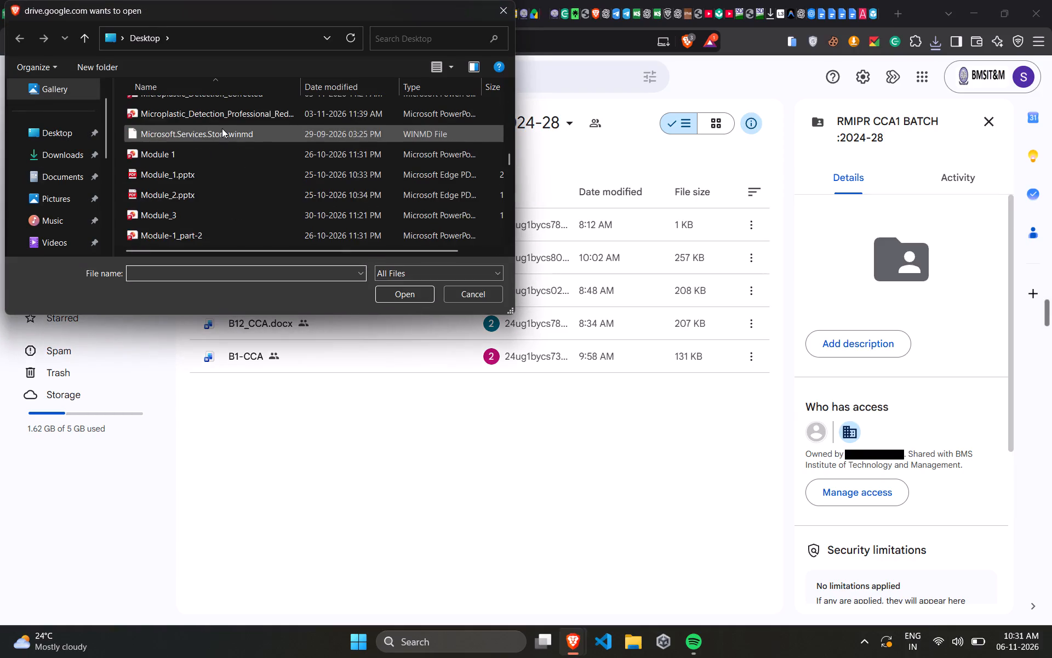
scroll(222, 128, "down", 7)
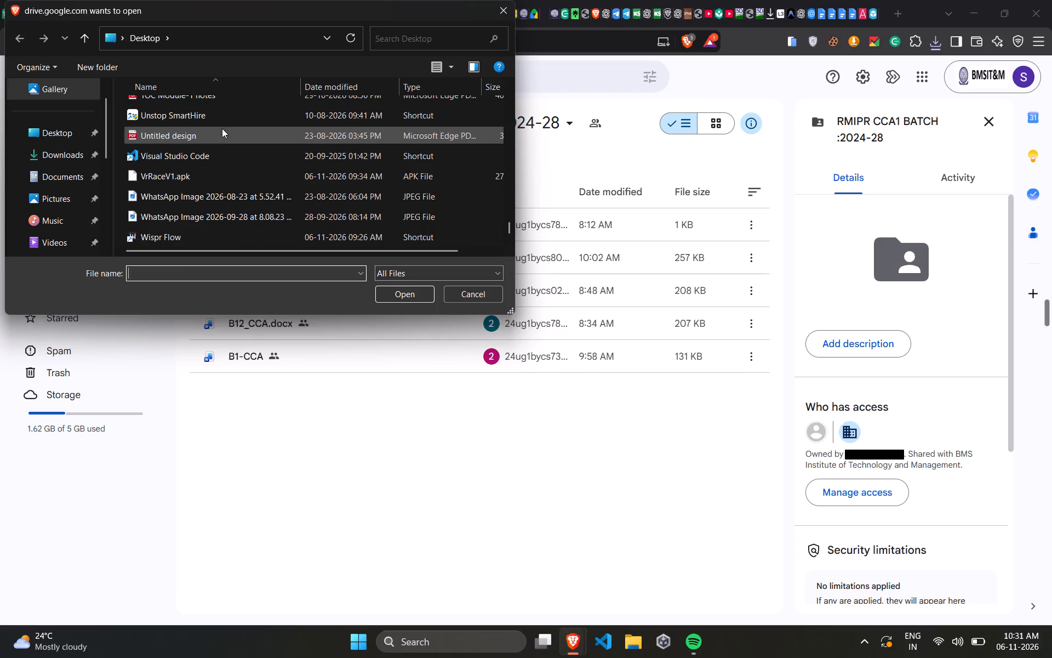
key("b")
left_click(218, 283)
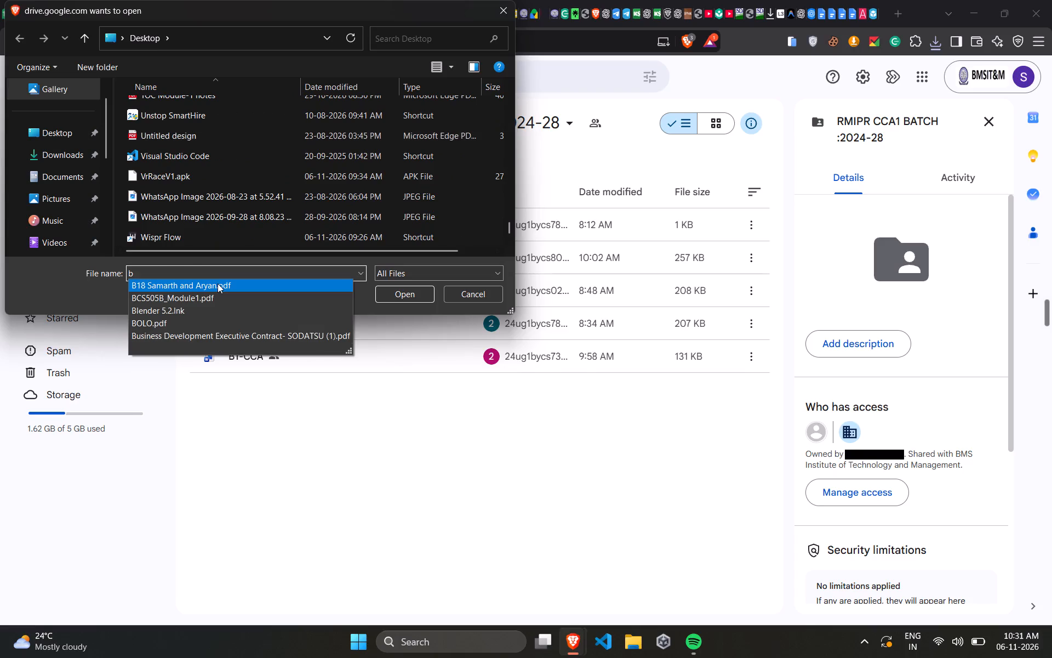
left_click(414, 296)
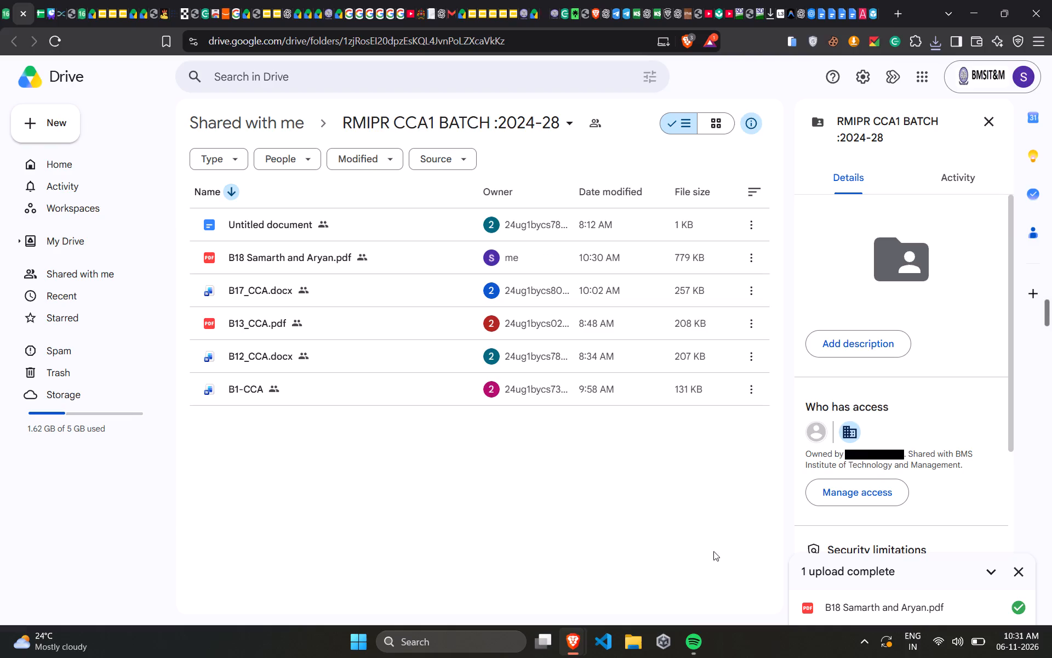
Open the uploaded PDF's preview, examine all pages from the cover to the references, and close it.
double_click(288, 256)
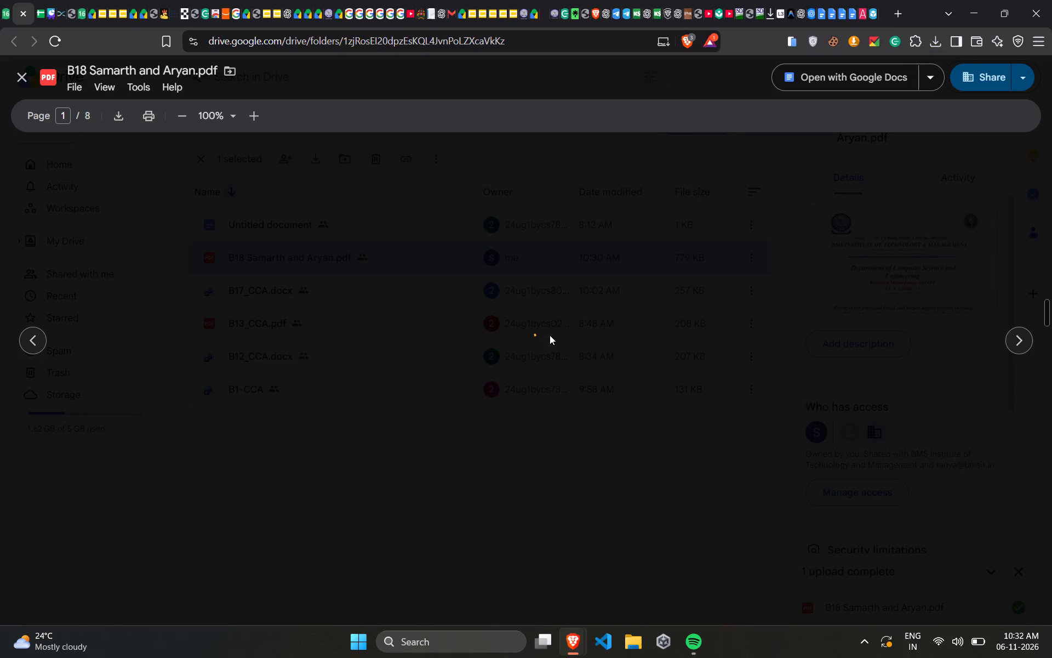
scroll(550, 335, "down", 2)
scroll(550, 335, "up", 1)
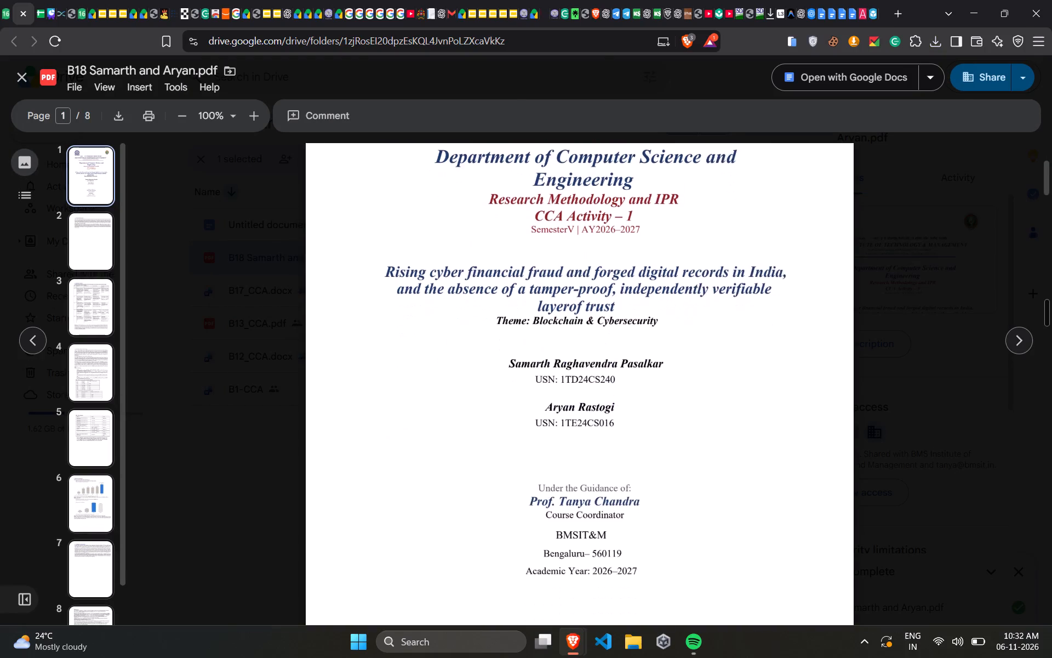
scroll(550, 335, "up", 2)
scroll(550, 335, "down", 2)
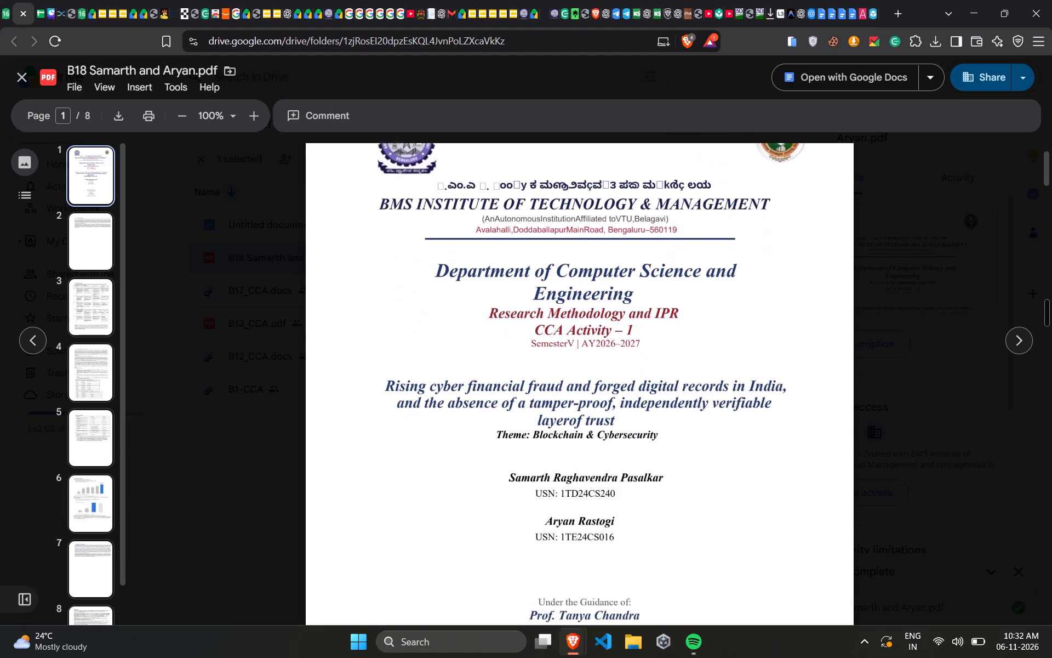
scroll(550, 335, "down", 6)
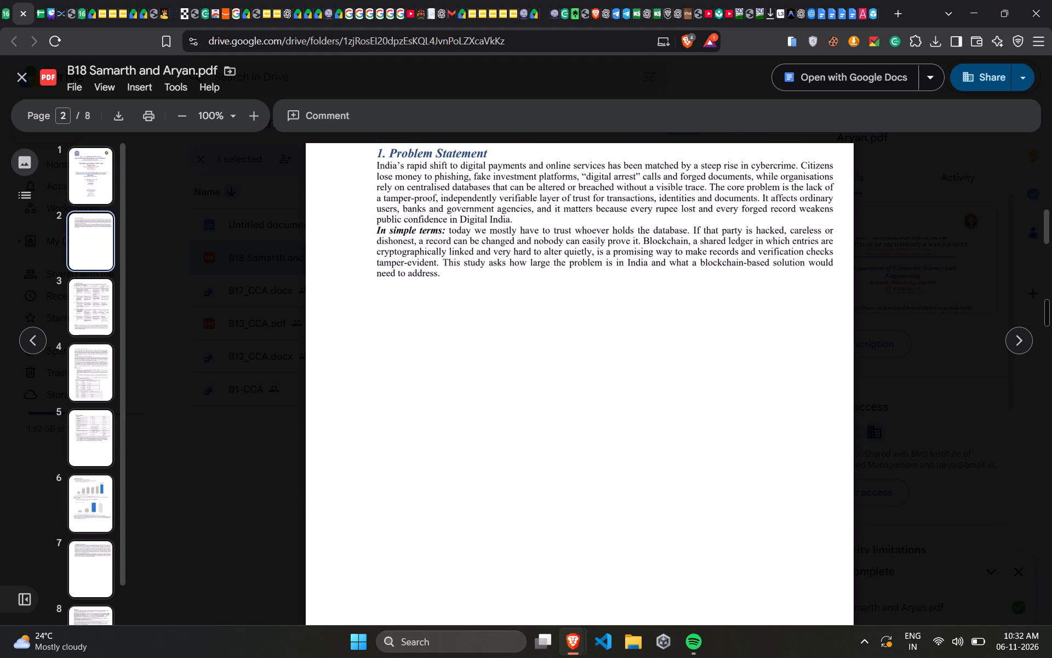
scroll(550, 335, "down", 7)
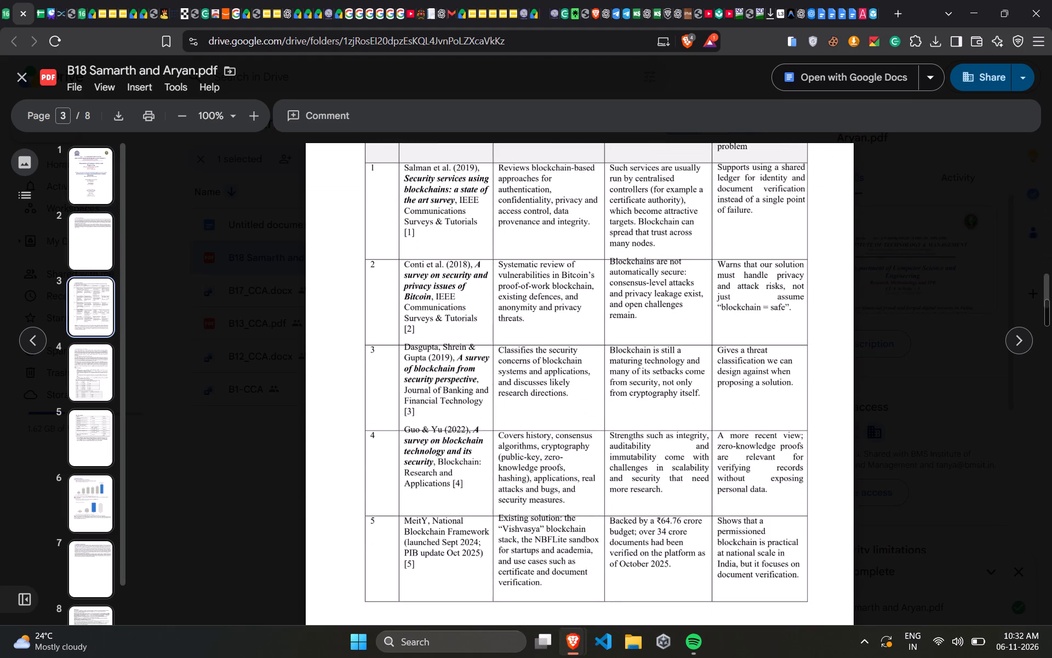
scroll(550, 335, "down", 1)
scroll(550, 335, "up", 2)
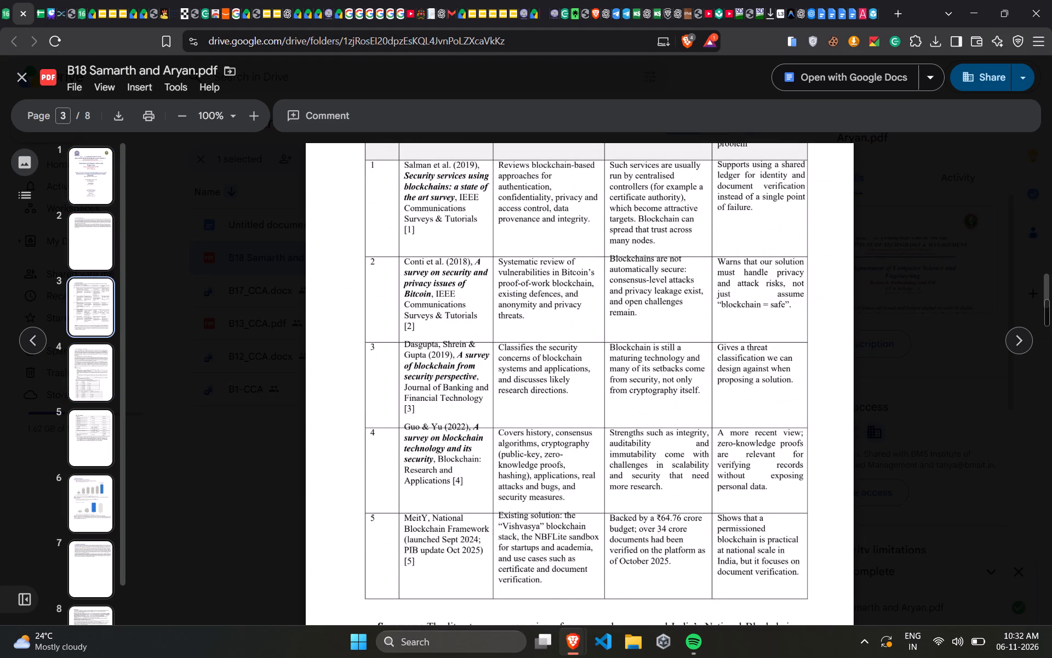
scroll(550, 335, "down", 13)
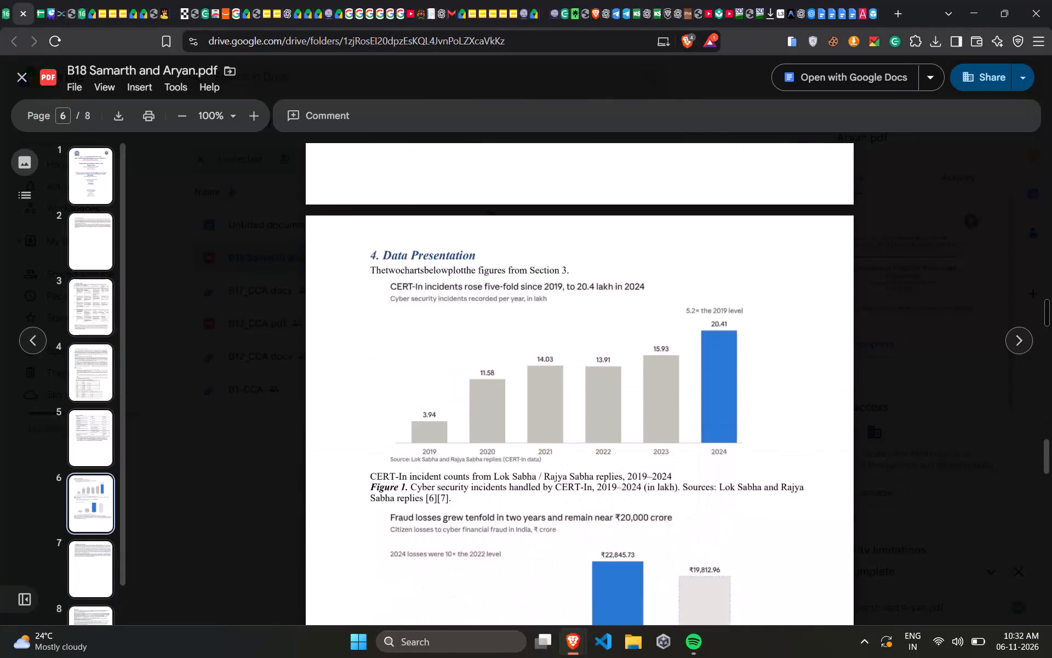
scroll(550, 335, "down", 2)
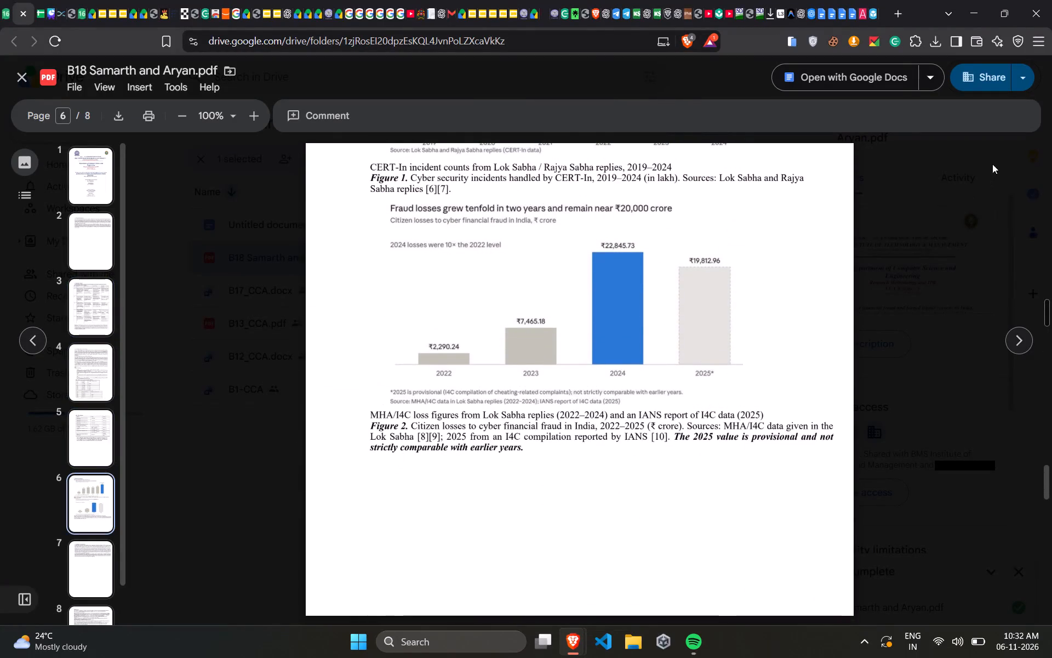
scroll(862, 242, "down", 14)
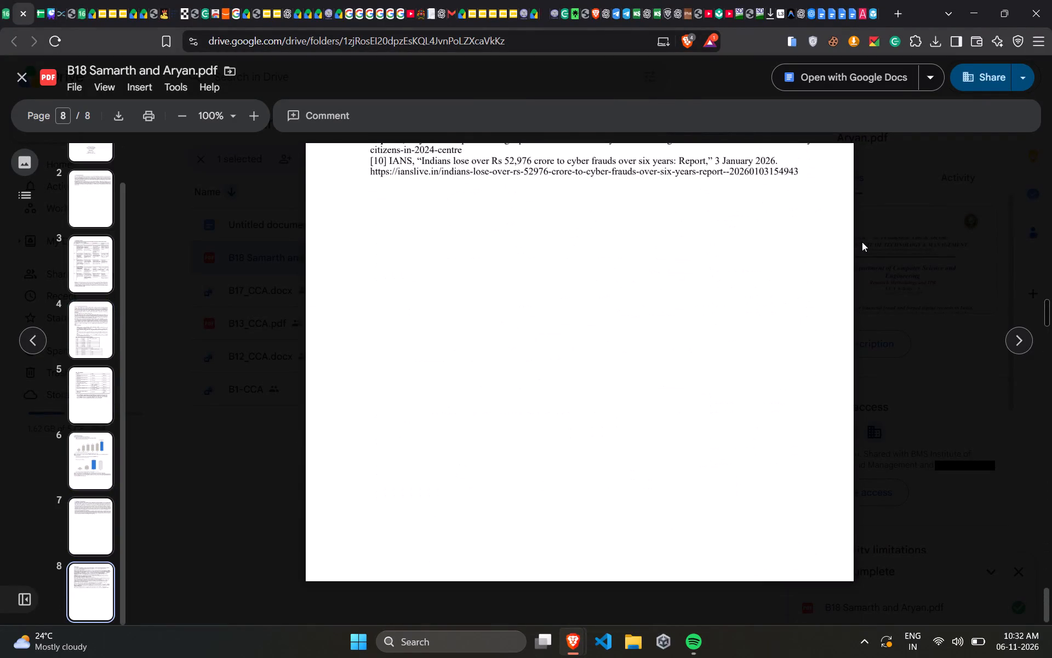
left_click(12, 81)
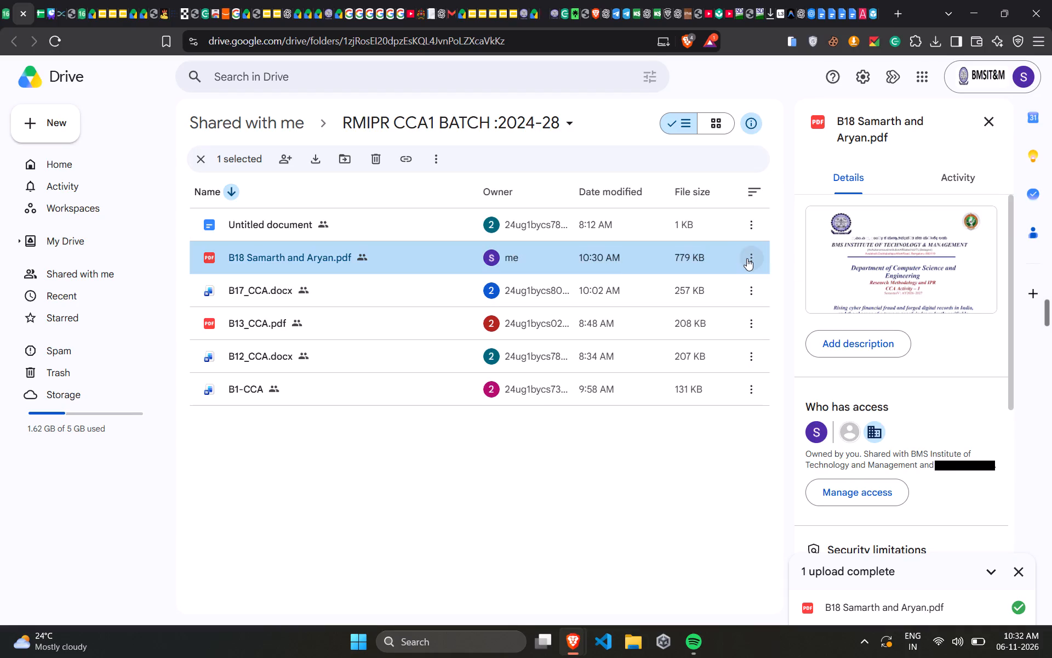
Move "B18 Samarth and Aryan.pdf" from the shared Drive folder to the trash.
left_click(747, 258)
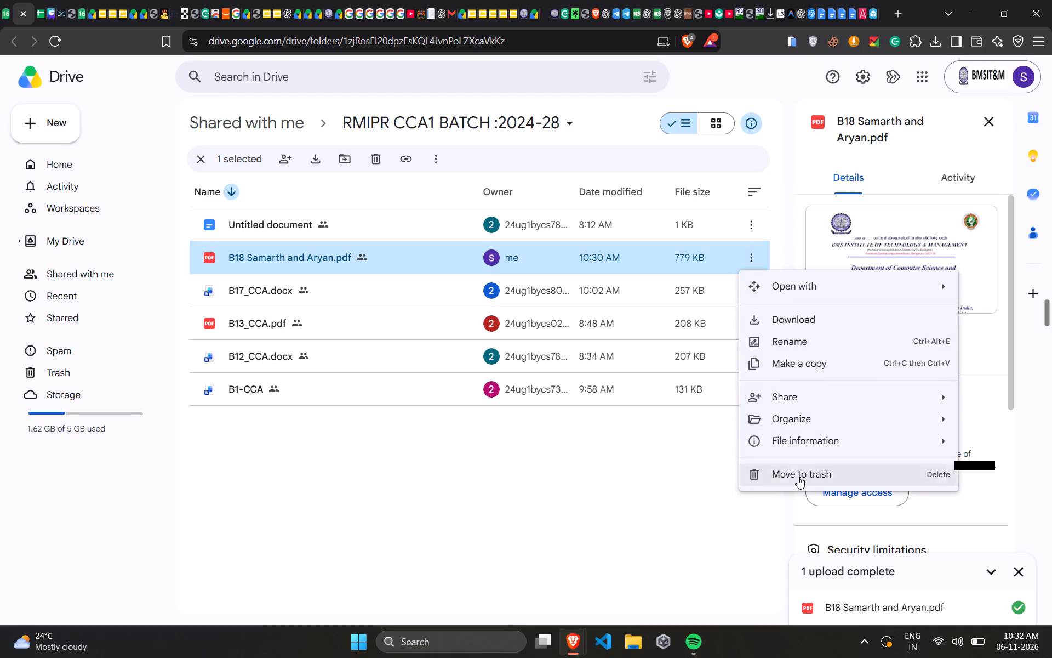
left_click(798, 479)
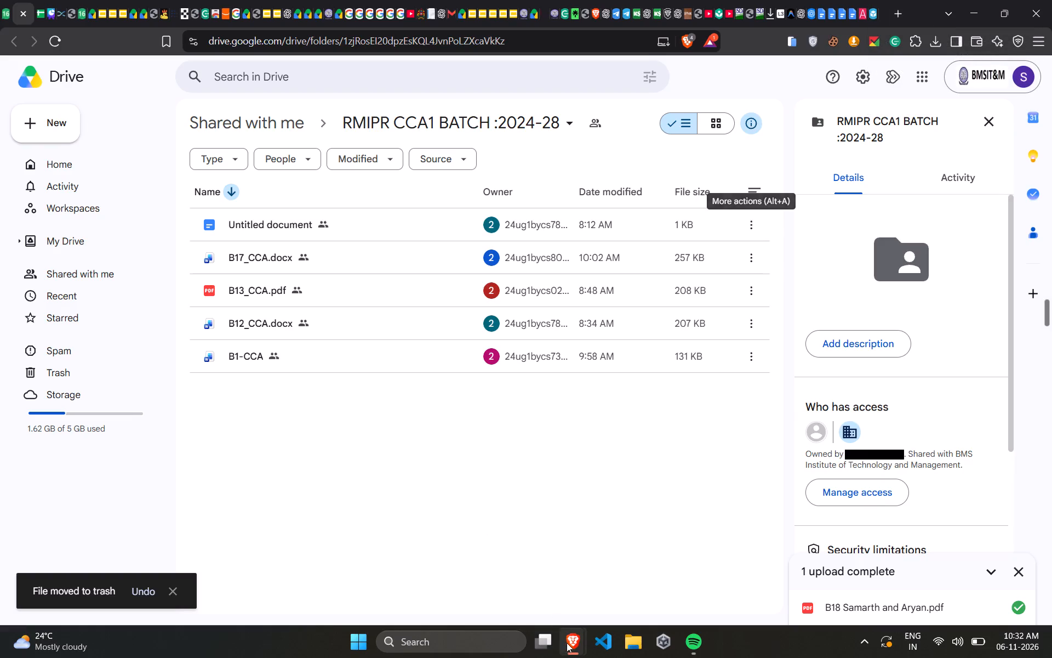
Switch to the Canva browser window, search the web for "pdf to word" in a new tab, and open iLovePDF's converter.
left_click(612, 561)
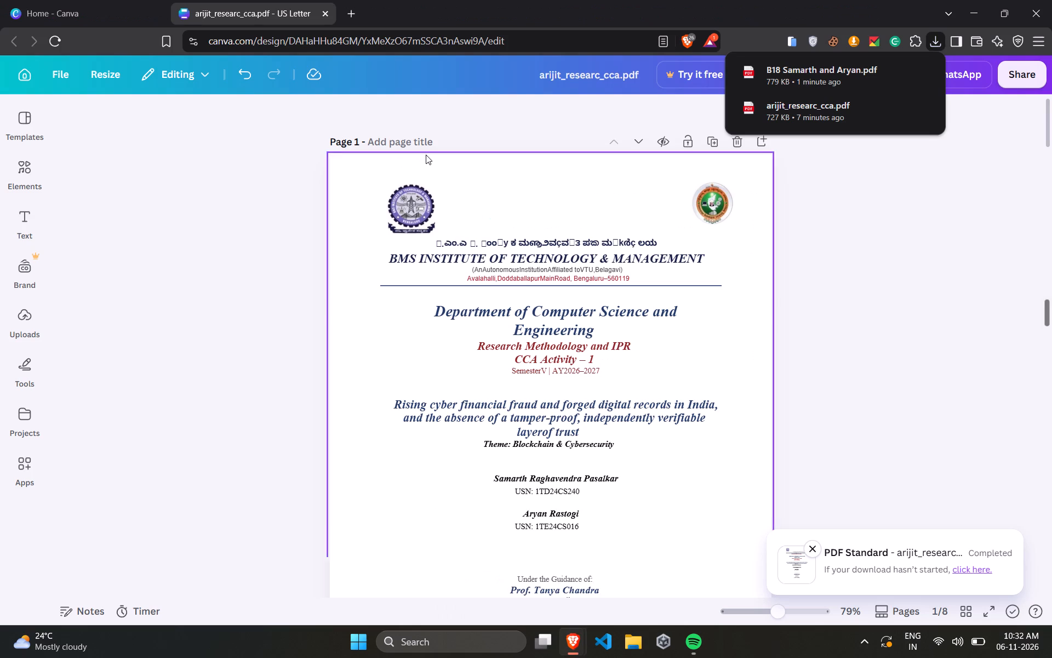
left_click(360, 10)
type("pdf")
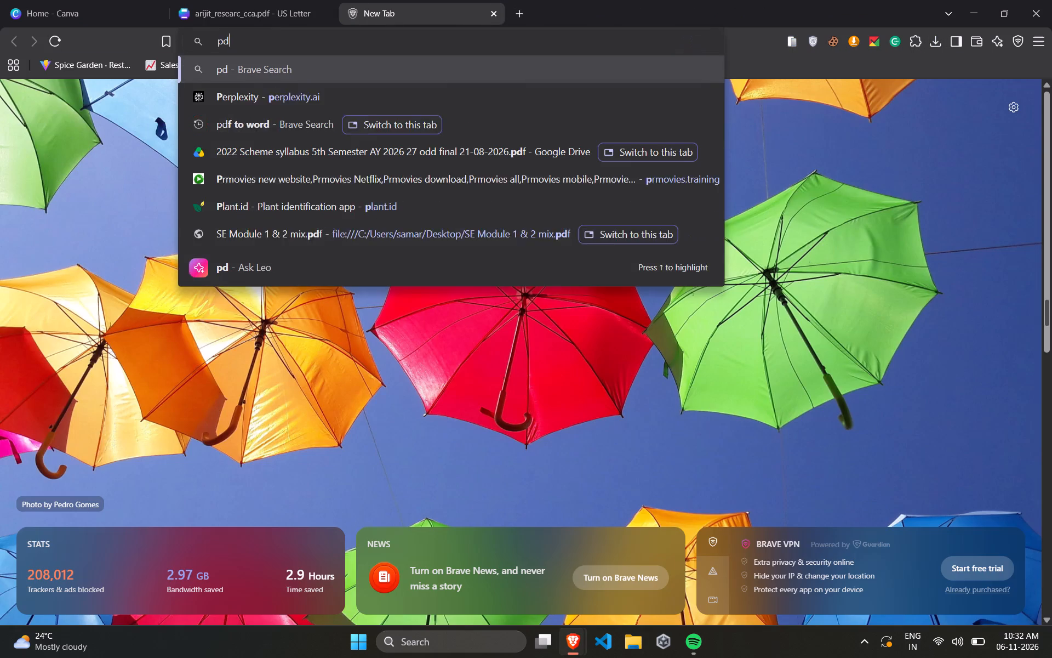
key("space")
type("t ow")
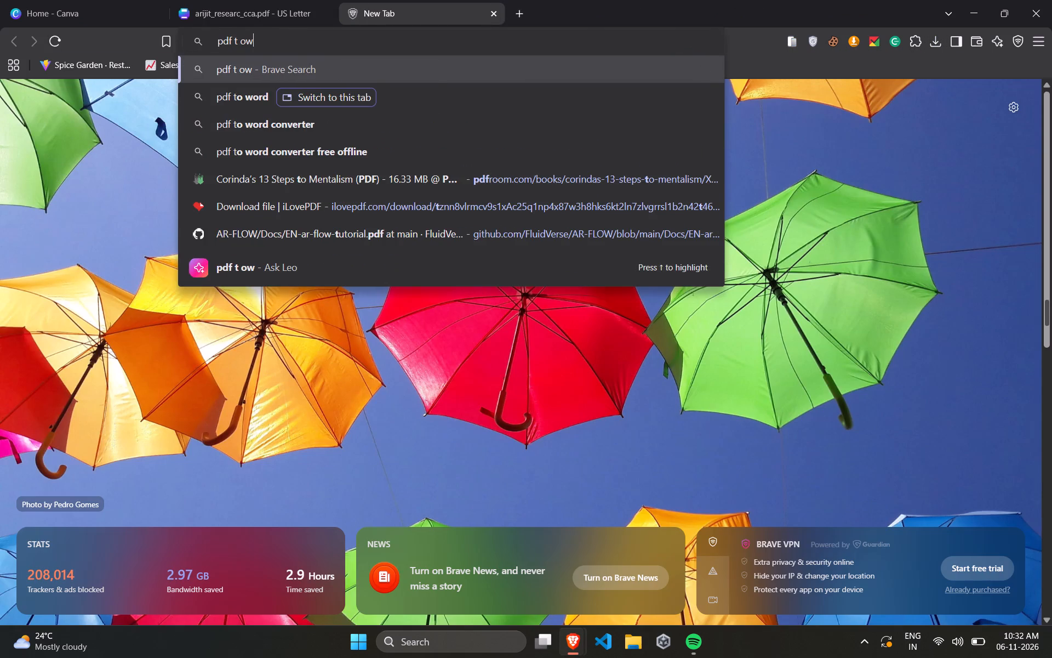
key("BackSpace")
key("BackSpace")
key("BackSpace")
type("o wo")
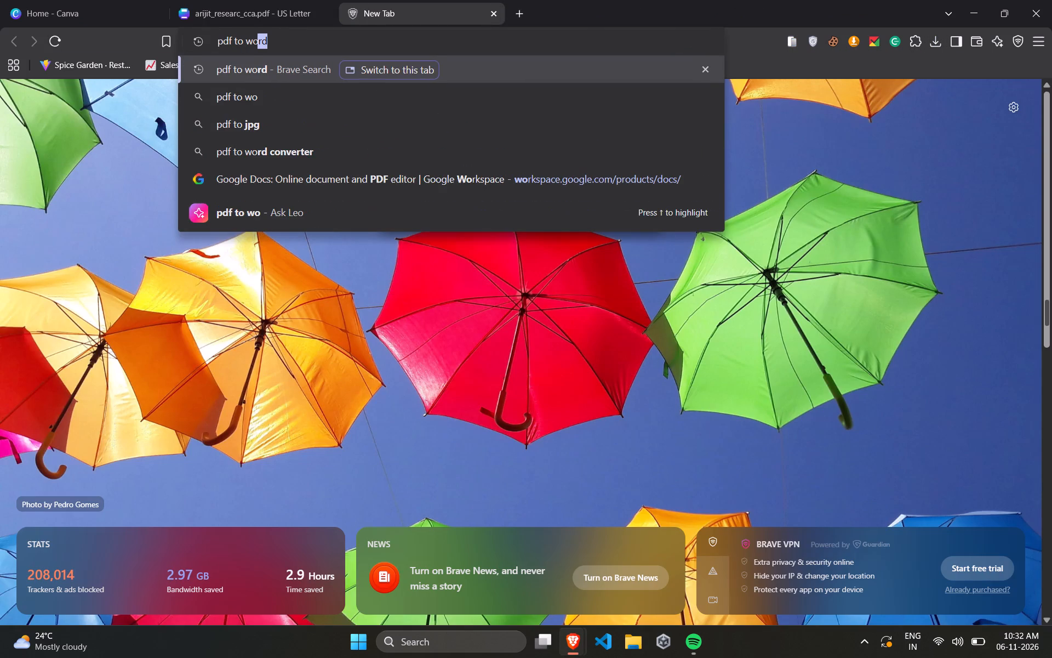
key("Return")
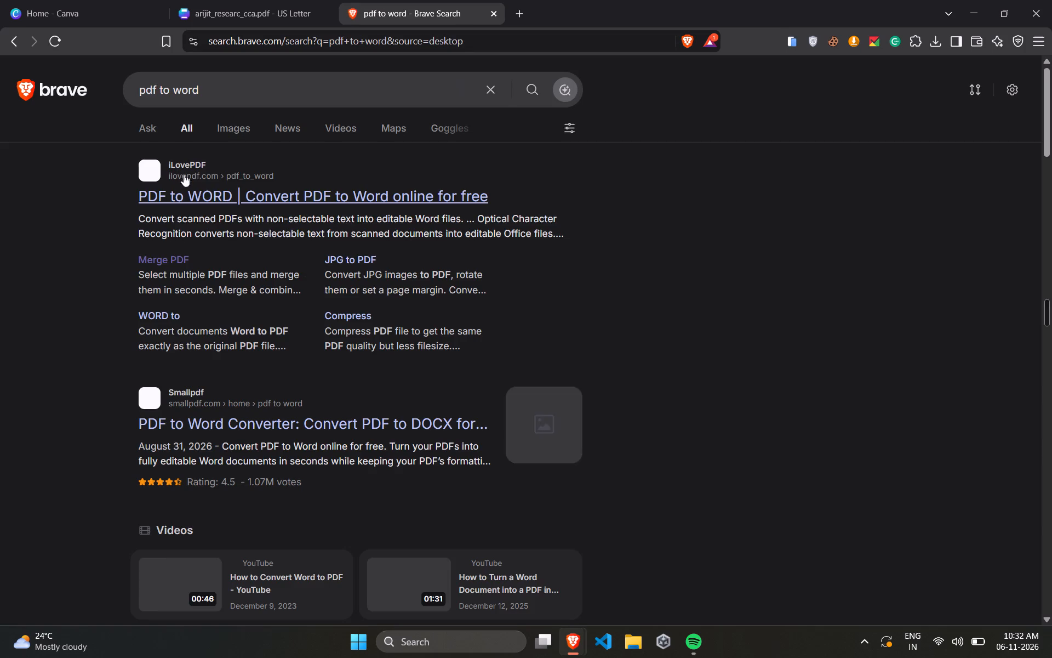
left_click(210, 187)
Load "B18 Samarth and Aryan.pdf" from the Desktop into the converter and convert it to Word without OCR.
left_click(462, 236)
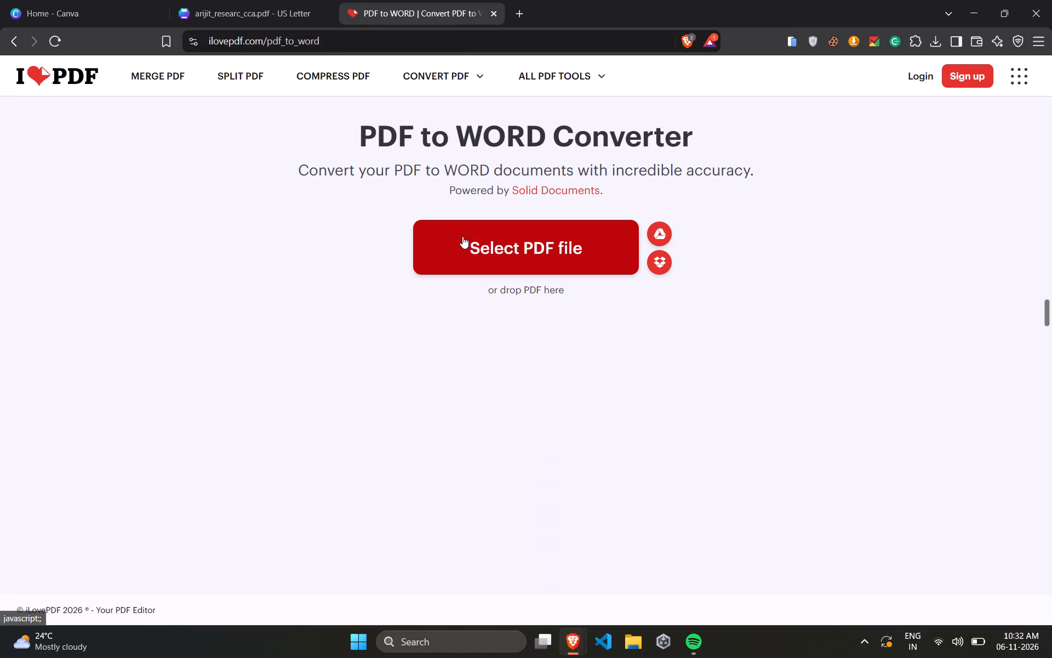
key("b")
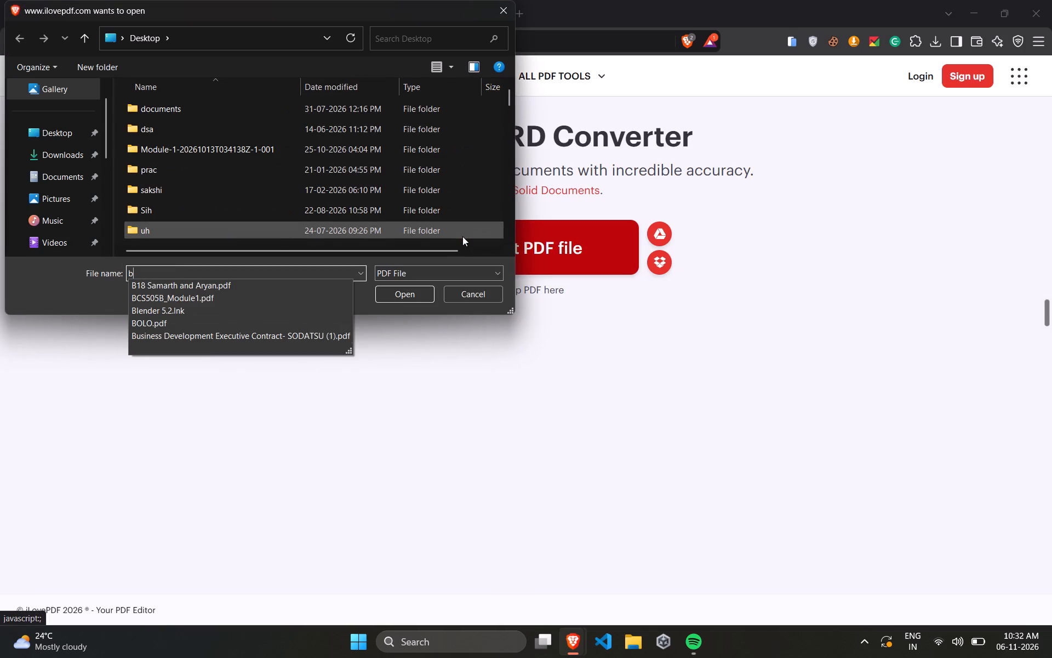
left_click(269, 289)
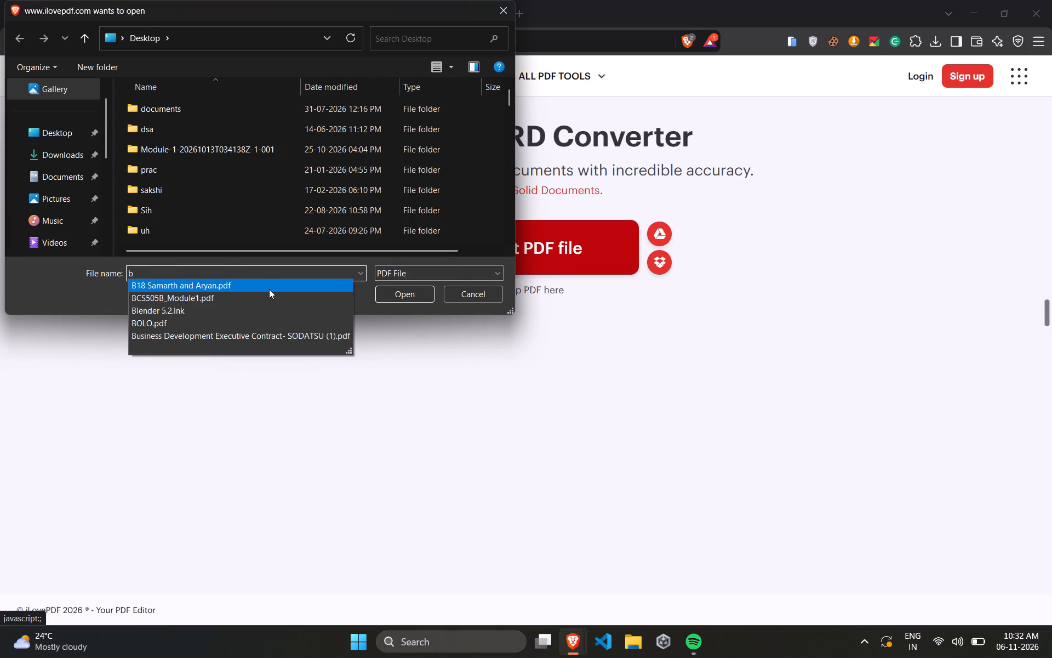
left_click(404, 297)
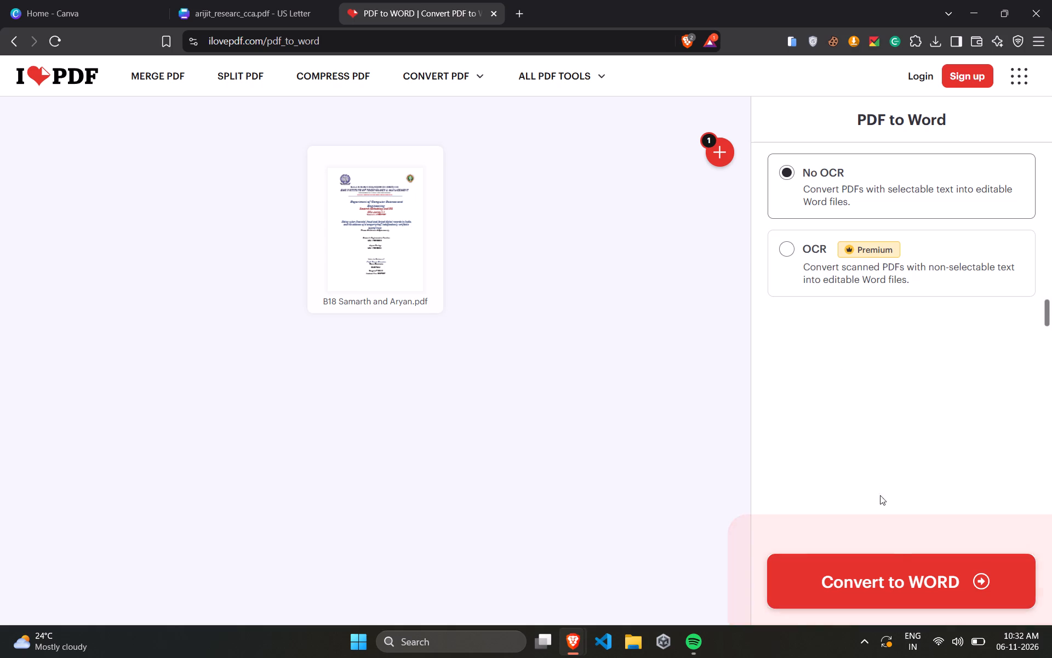
left_click(906, 580)
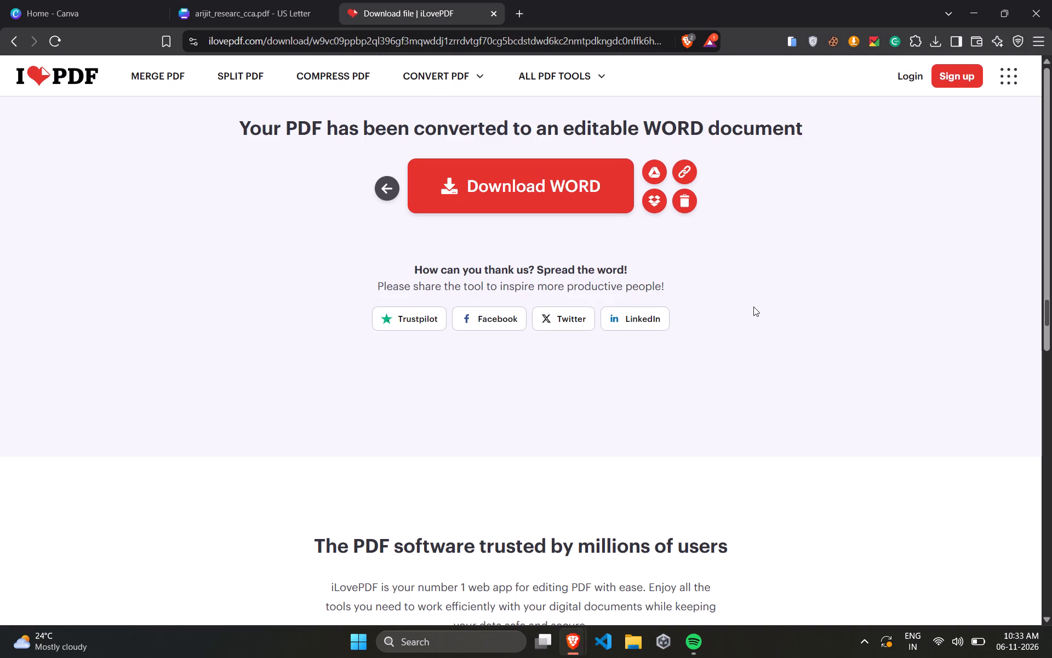
Download the converted Word document and save it in the Desktop folder as "B18 Samarth and Aryan".
left_click(595, 194)
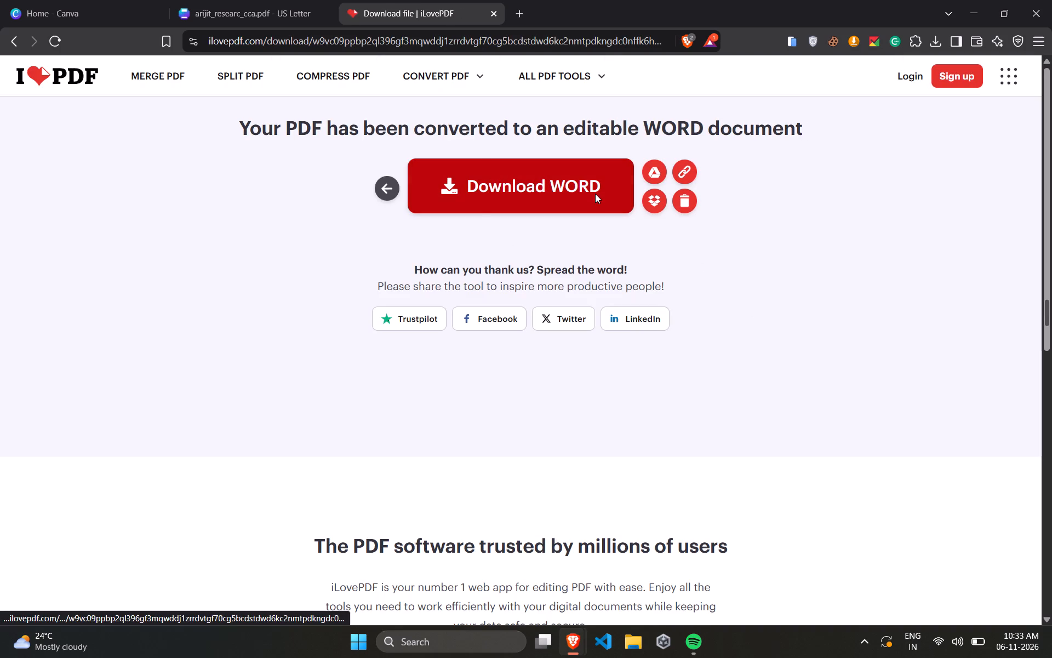
left_click(394, 302)
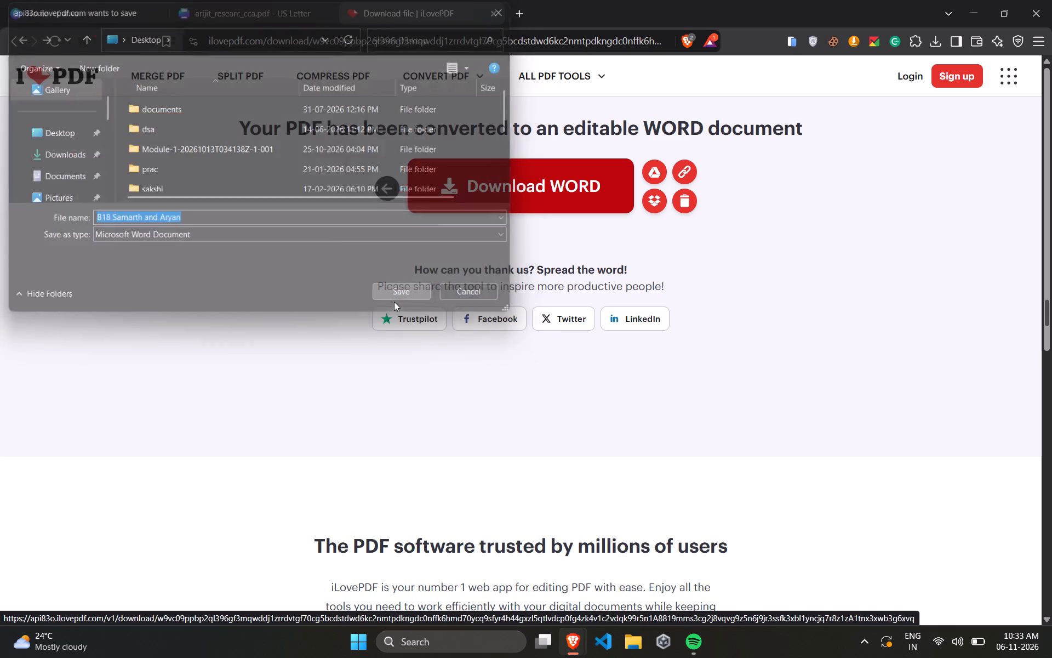
Open the downloaded "B18 Samarth and Aryan" document in Microsoft Word from the browser's download list.
left_click(934, 50)
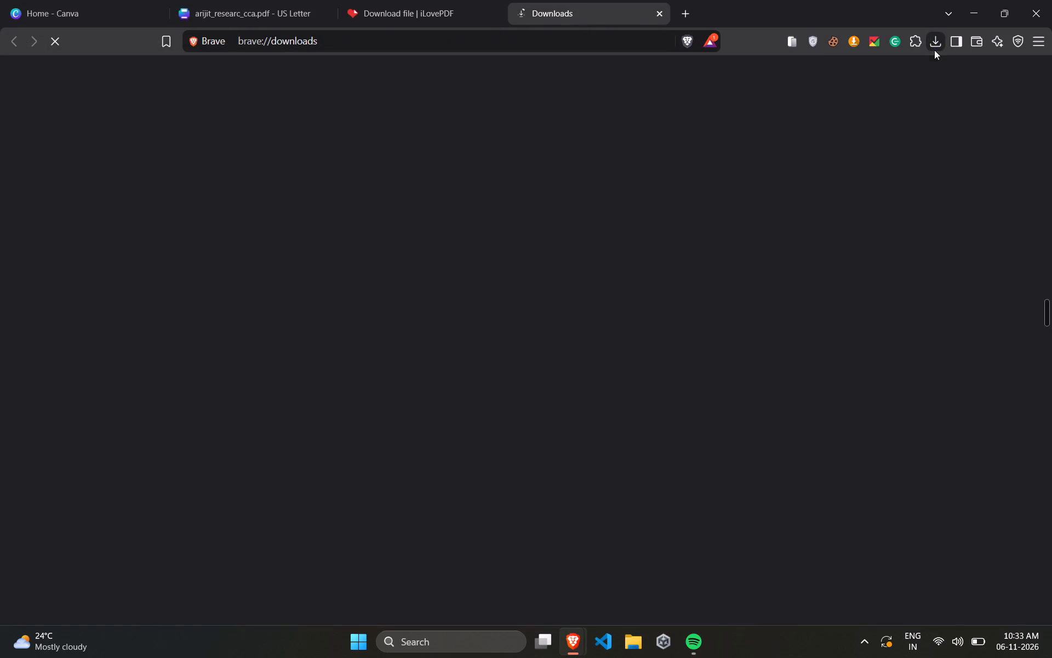
left_click(444, 155)
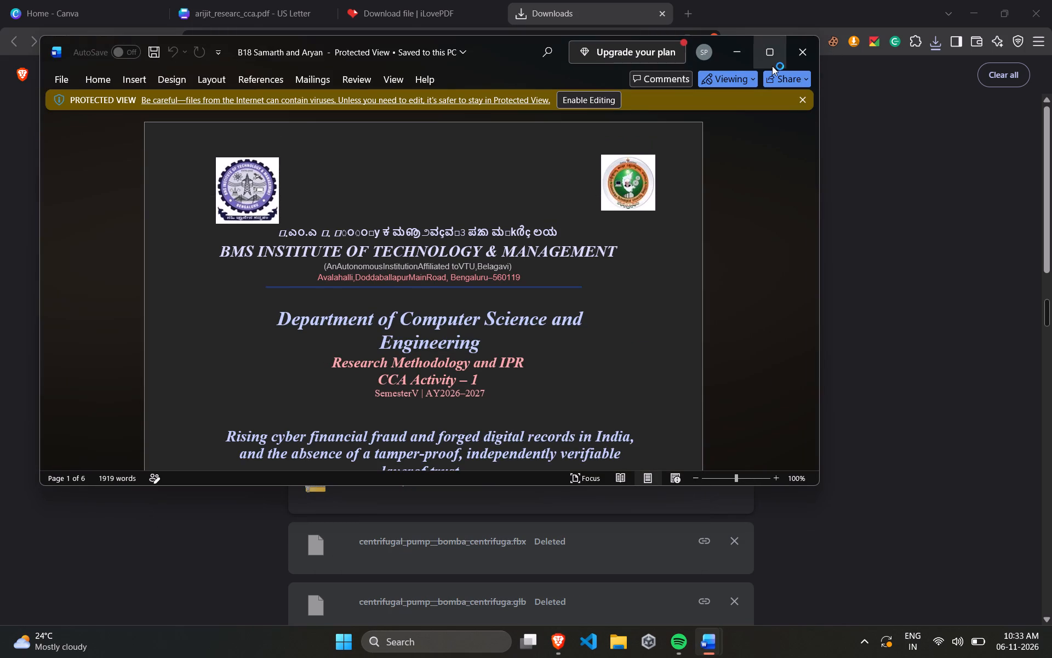
Maximize the document window and examine all pages of the converted report, from the cover page to the references.
left_click(772, 66)
scroll(854, 331, "down", 8)
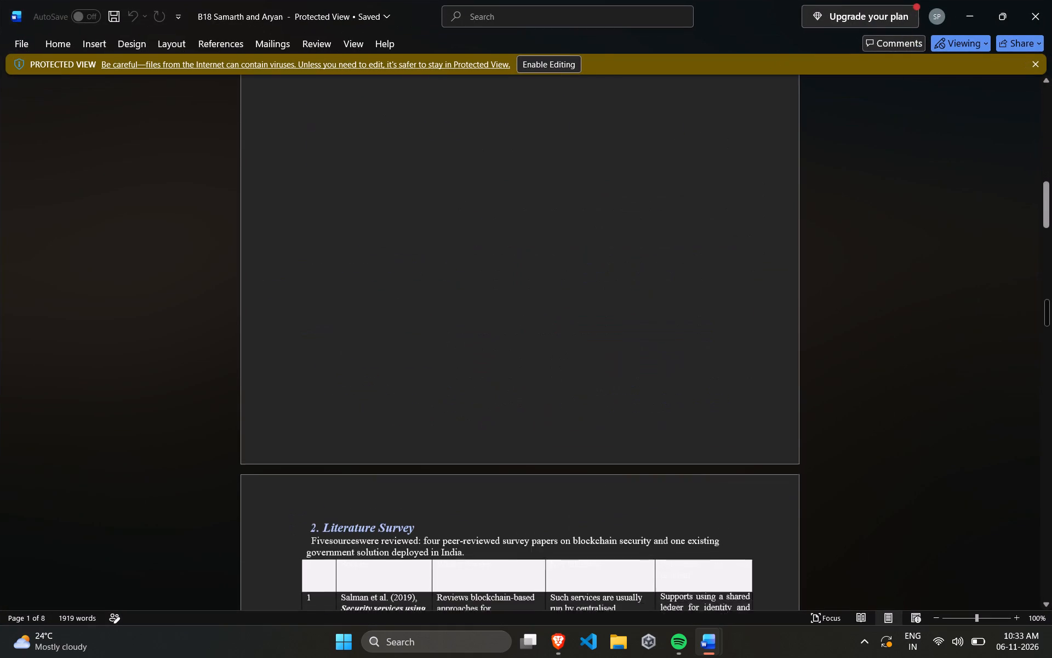
scroll(854, 331, "down", 20)
scroll(854, 331, "down", 8)
scroll(854, 331, "up", 2)
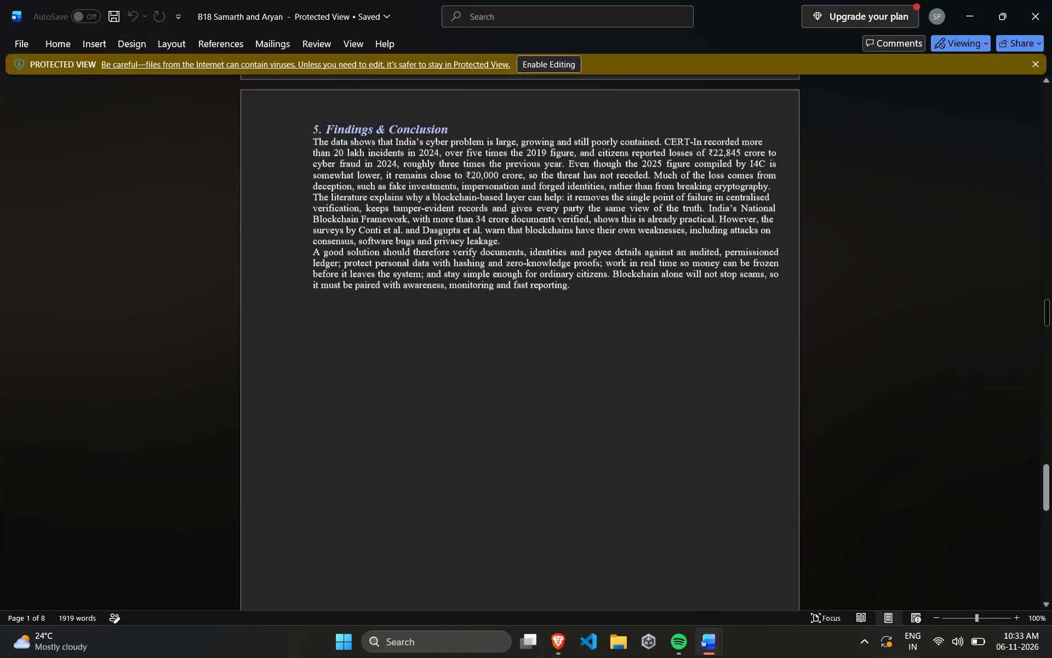
scroll(854, 331, "up", 6)
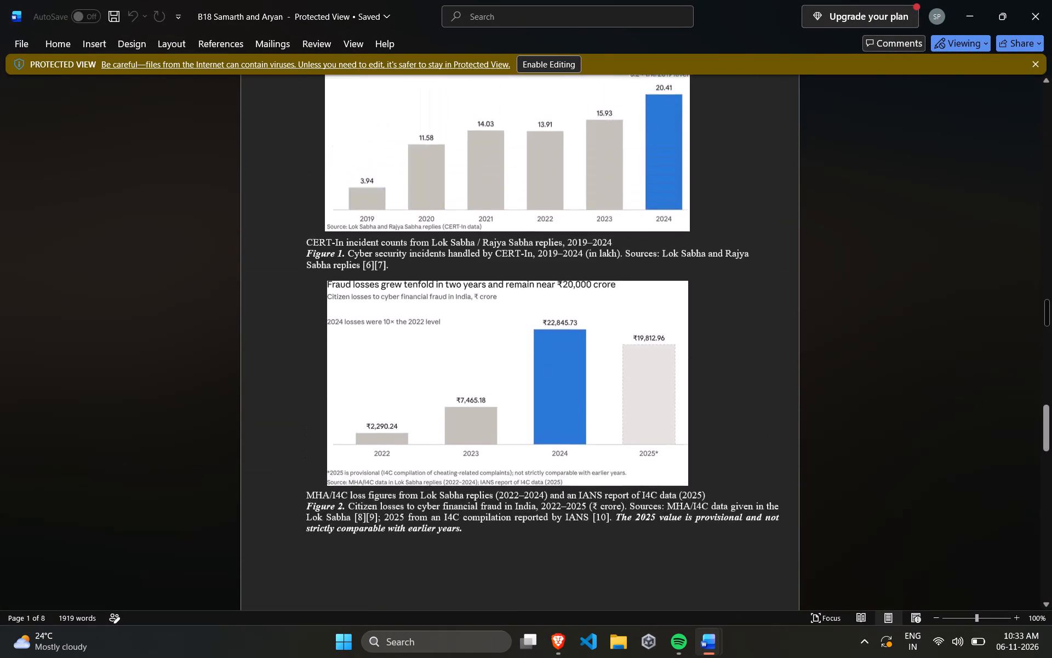
scroll(854, 331, "up", 15)
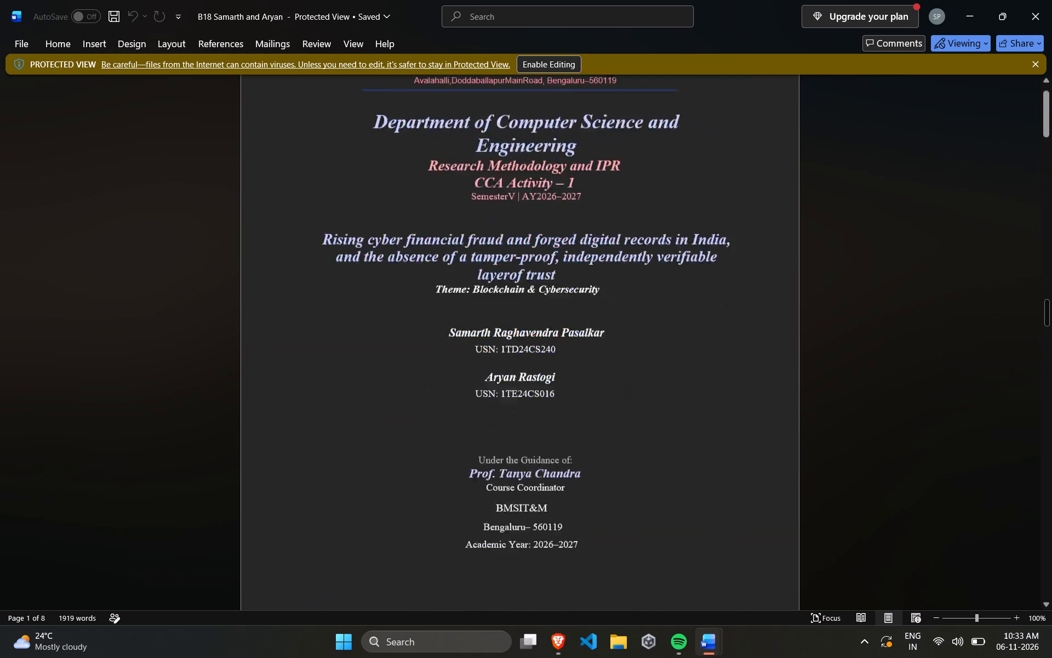
scroll(854, 331, "up", 1)
scroll(854, 331, "down", 11)
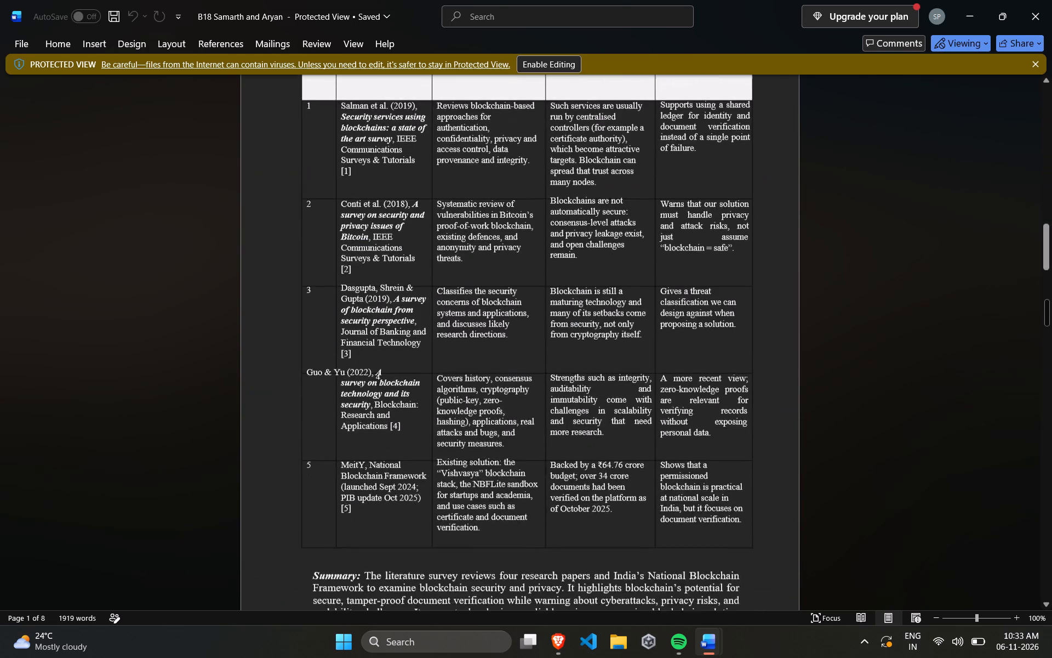
scroll(854, 331, "down", 15)
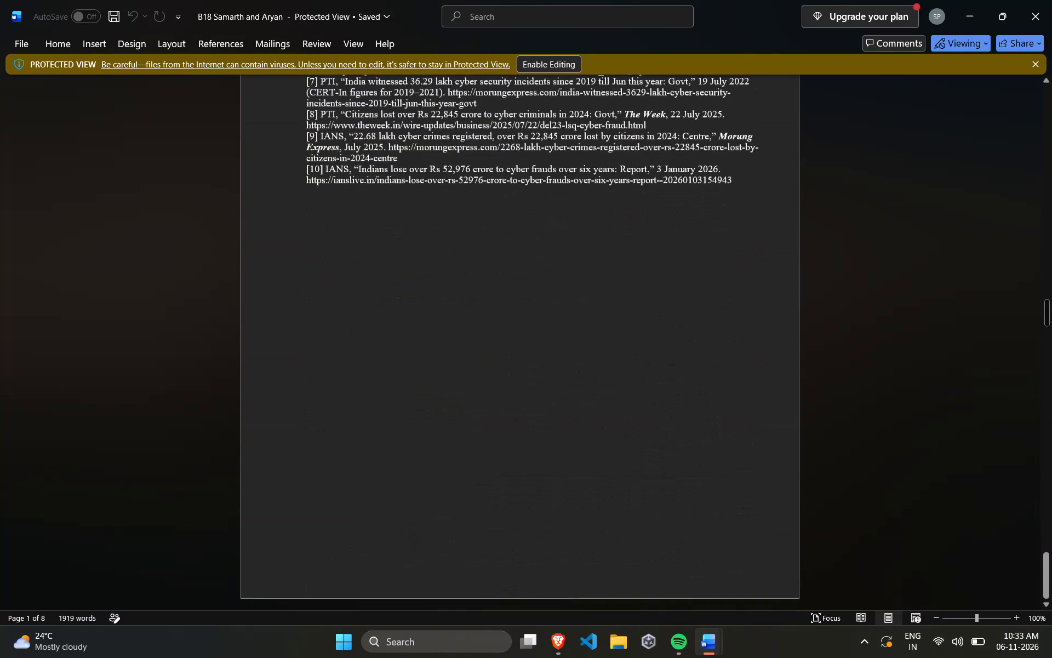
scroll(854, 331, "up", 20)
scroll(854, 331, "up", 14)
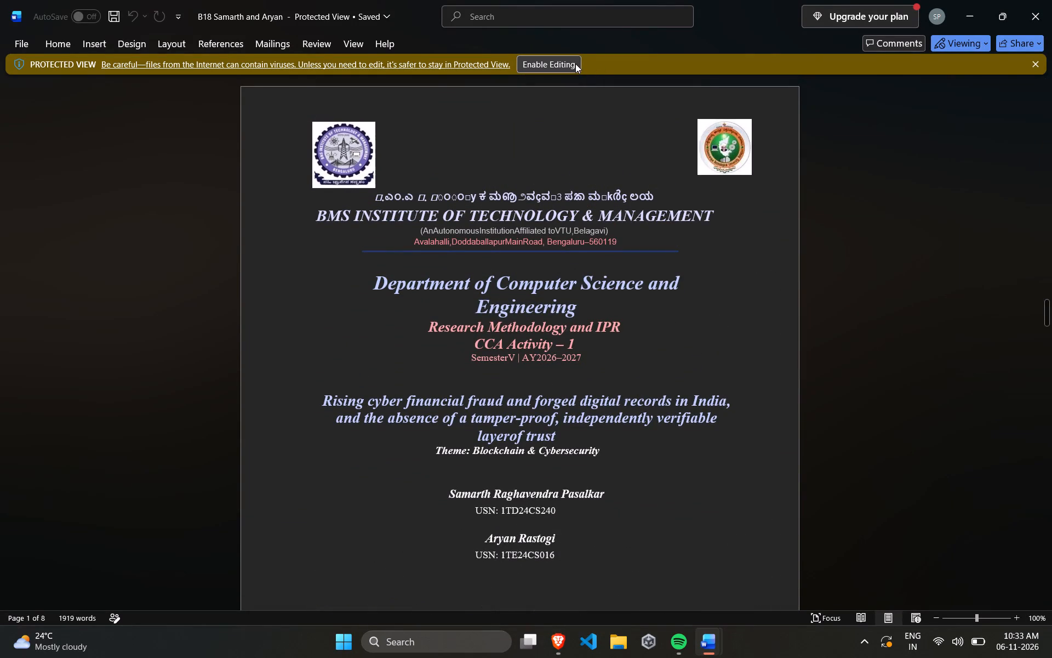
Enable editing for the converted report so it leaves Protected View.
left_click(575, 64)
Examine the editable report's pages again, checking the cover, literature survey table, charts and references.
scroll(865, 331, "down", 1)
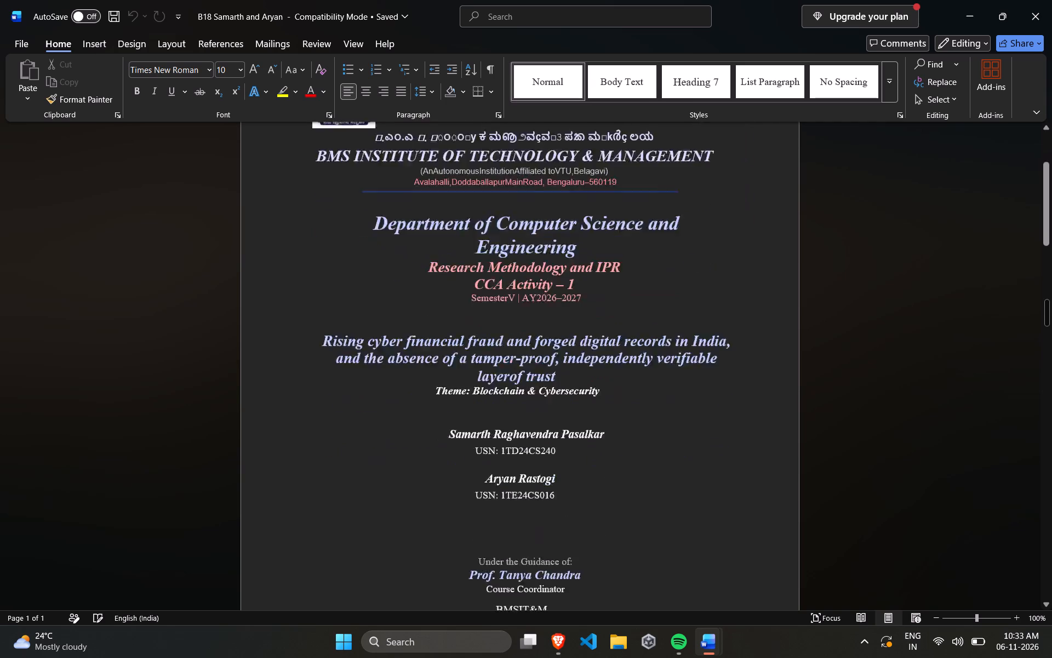
scroll(865, 331, "down", 2)
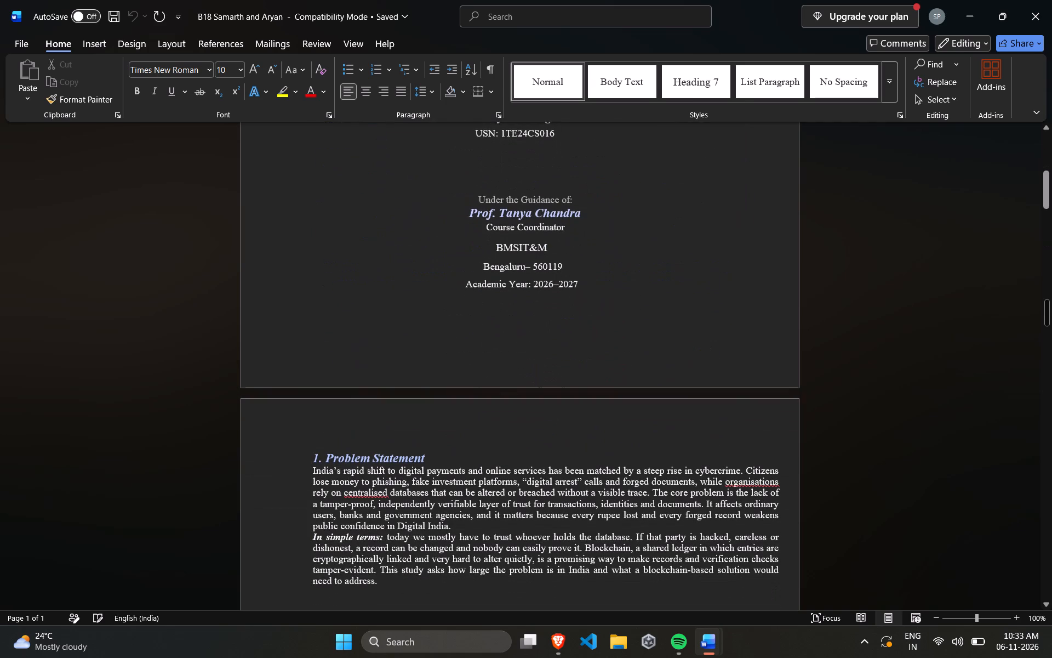
scroll(865, 331, "down", 5)
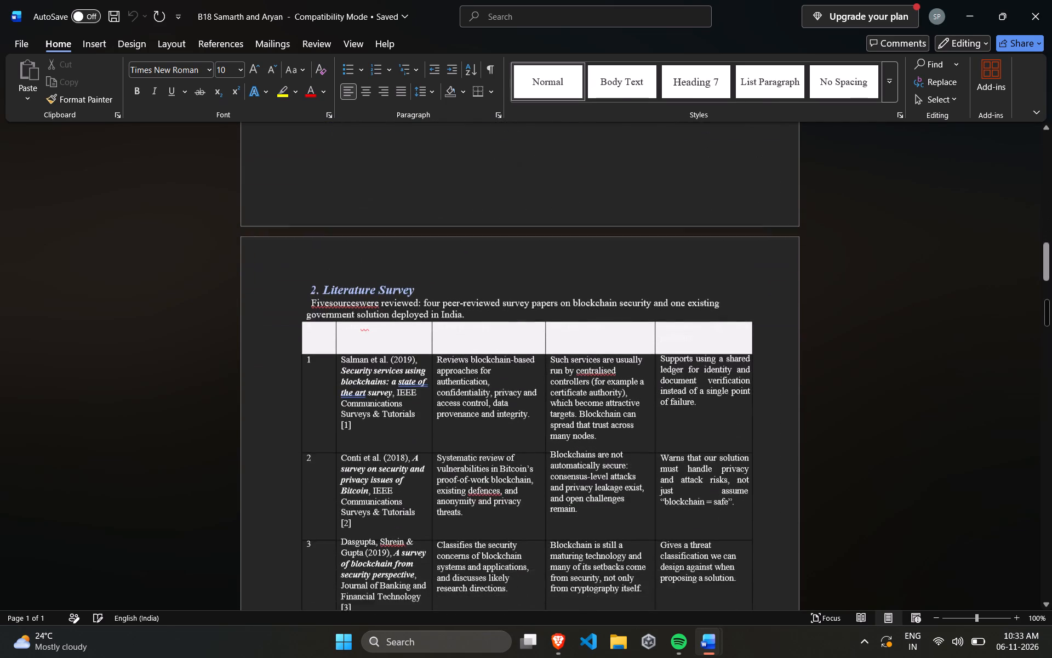
scroll(865, 331, "down", 8)
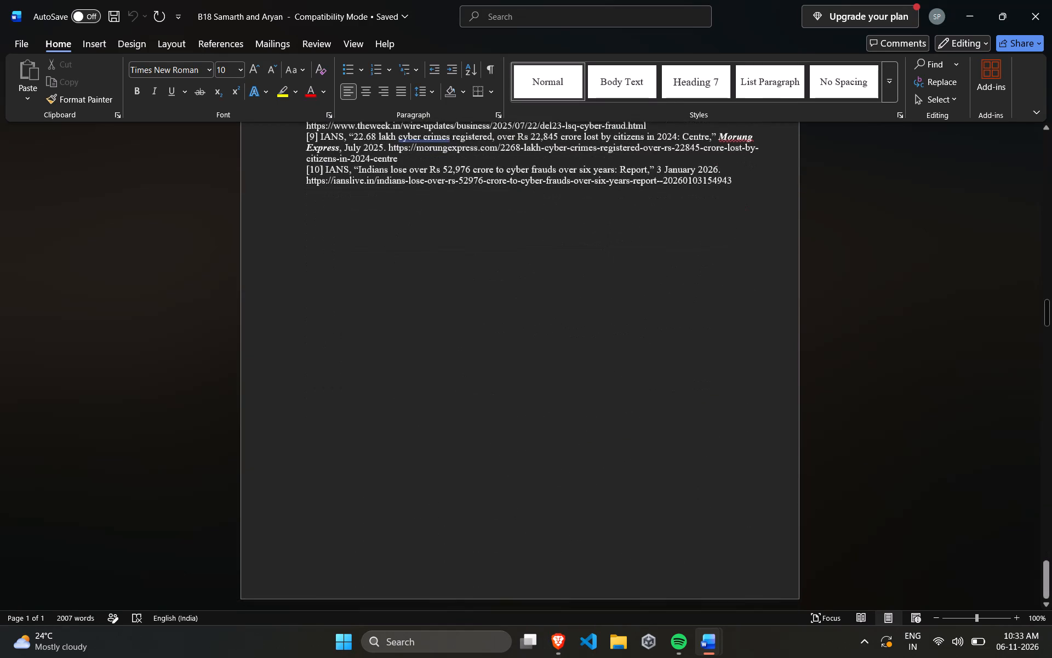
scroll(865, 331, "down", 3)
scroll(865, 331, "up", 10)
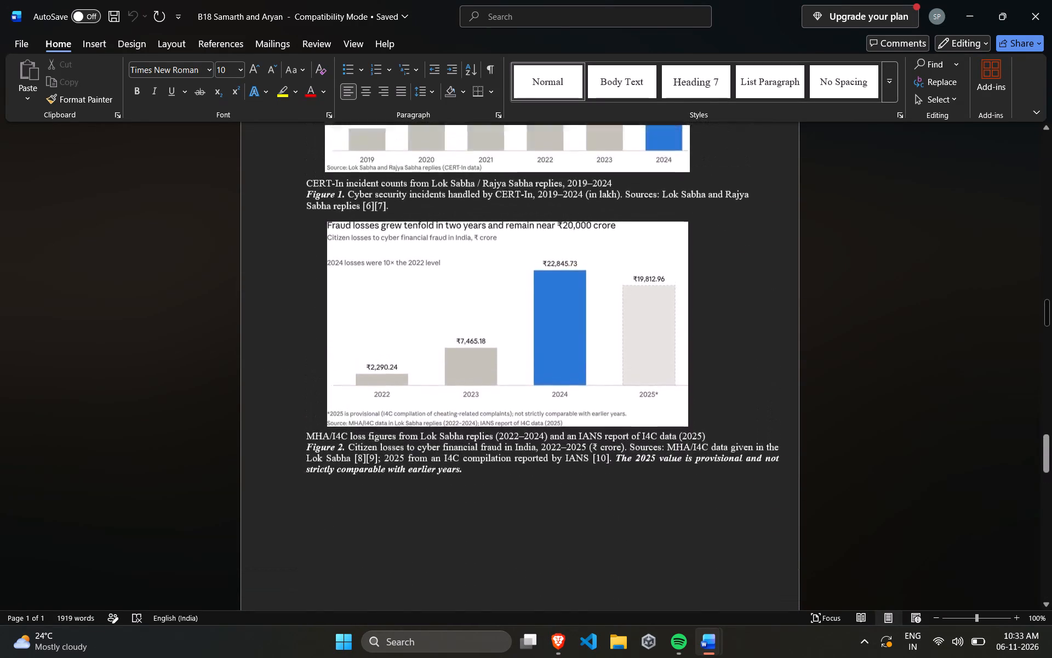
scroll(865, 331, "up", 1)
scroll(865, 331, "up", 20)
scroll(865, 331, "up", 2)
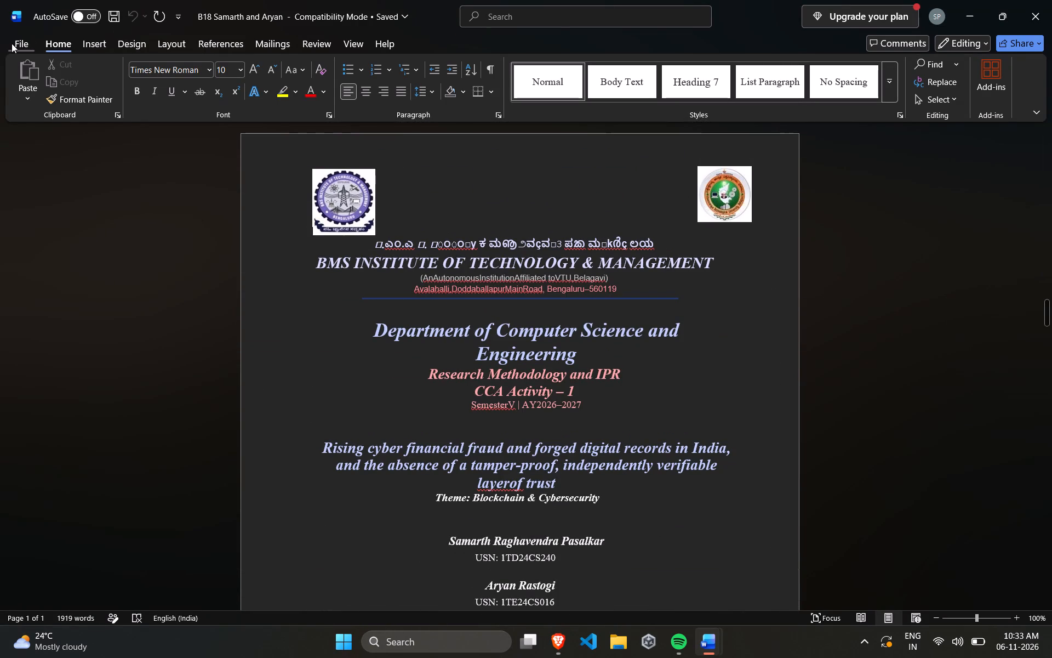
Save the report to the Desktop as Word Document "B18 Samarth and Aryan", upgrading it to the newest file format.
left_click(12, 43)
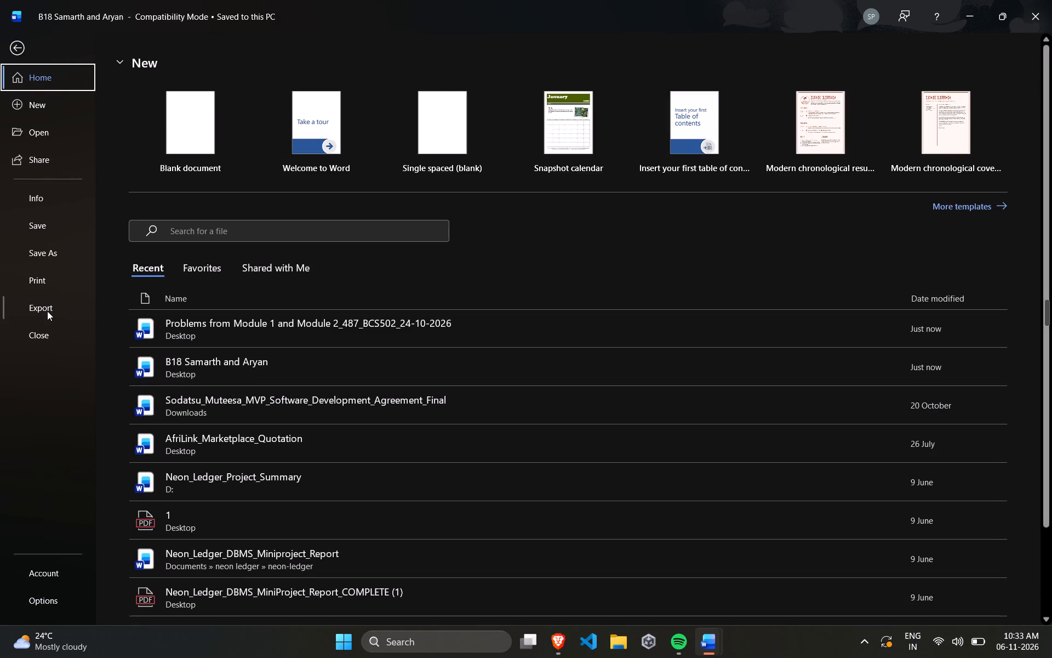
left_click(47, 312)
left_click(40, 249)
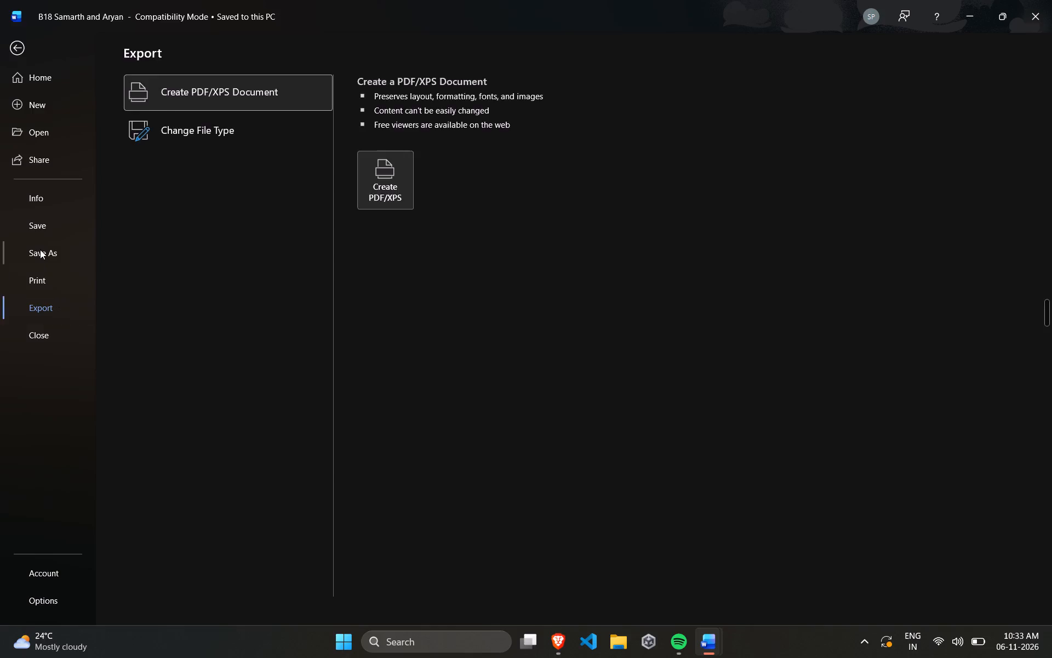
left_click(432, 152)
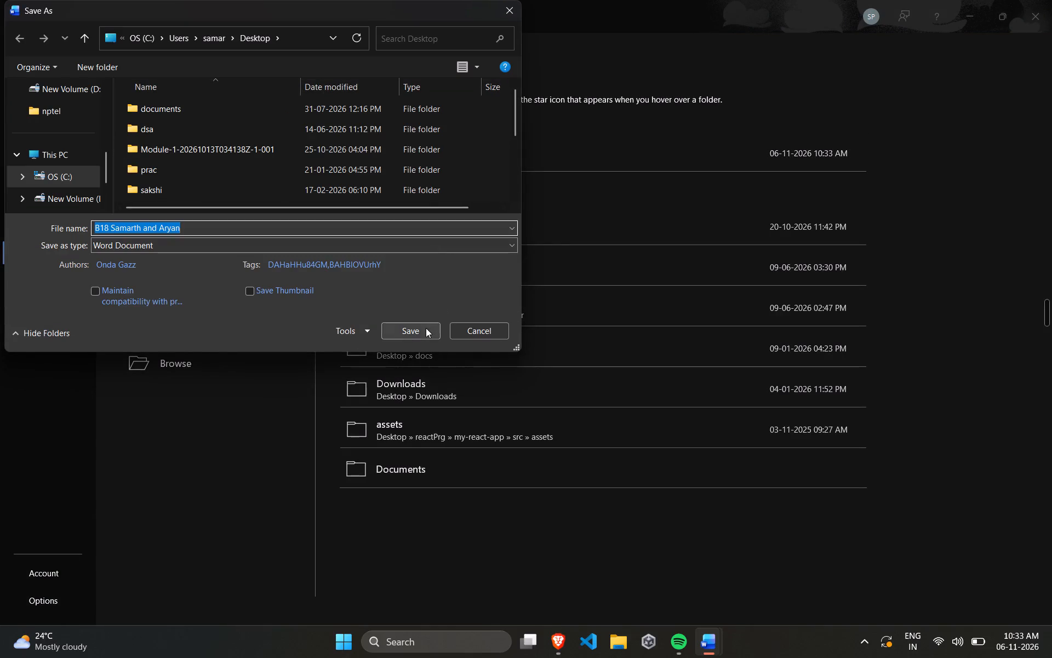
left_click(425, 328)
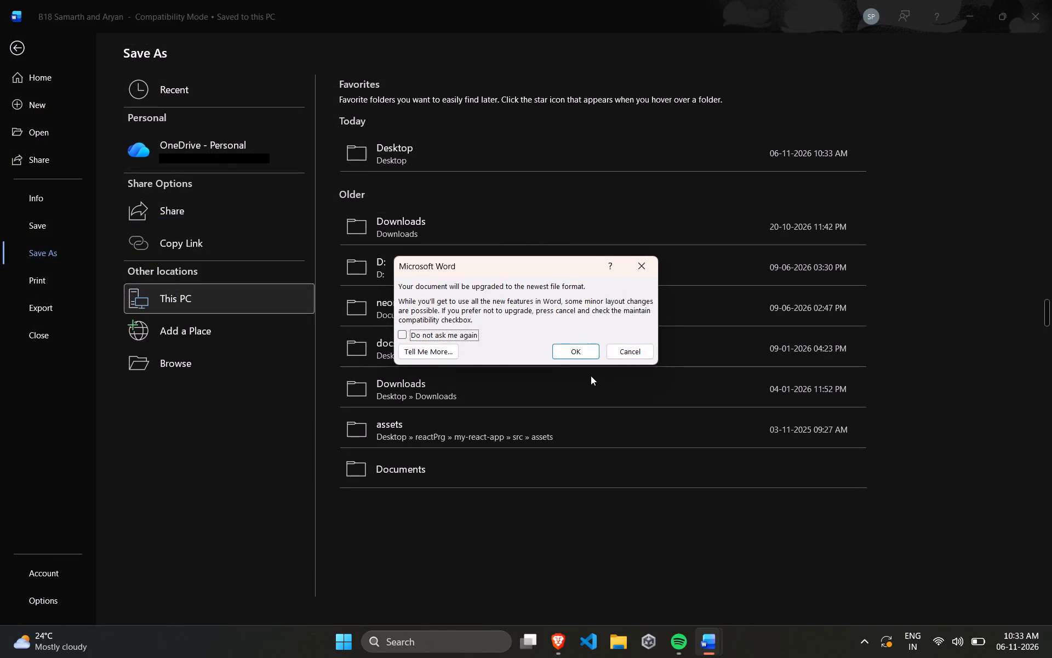
left_click(567, 348)
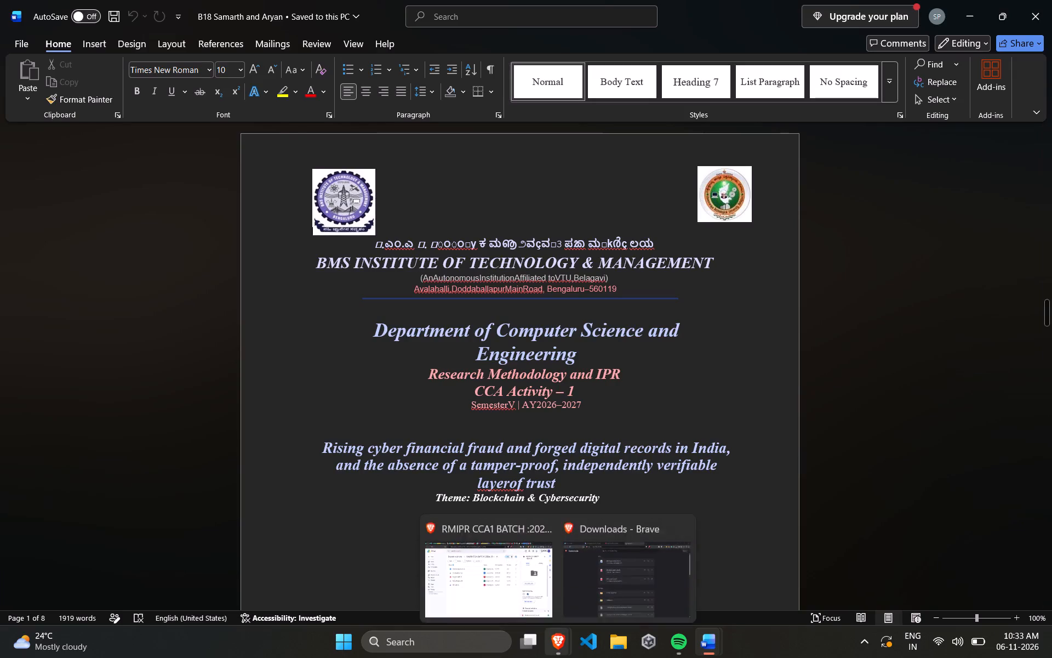
Switch to the Google Drive browser window and upload "B18 Samarth and Aryan.docx" from the Desktop to the "RMIPR CCA1 BATCH :2024-28" folder.
left_click(524, 574)
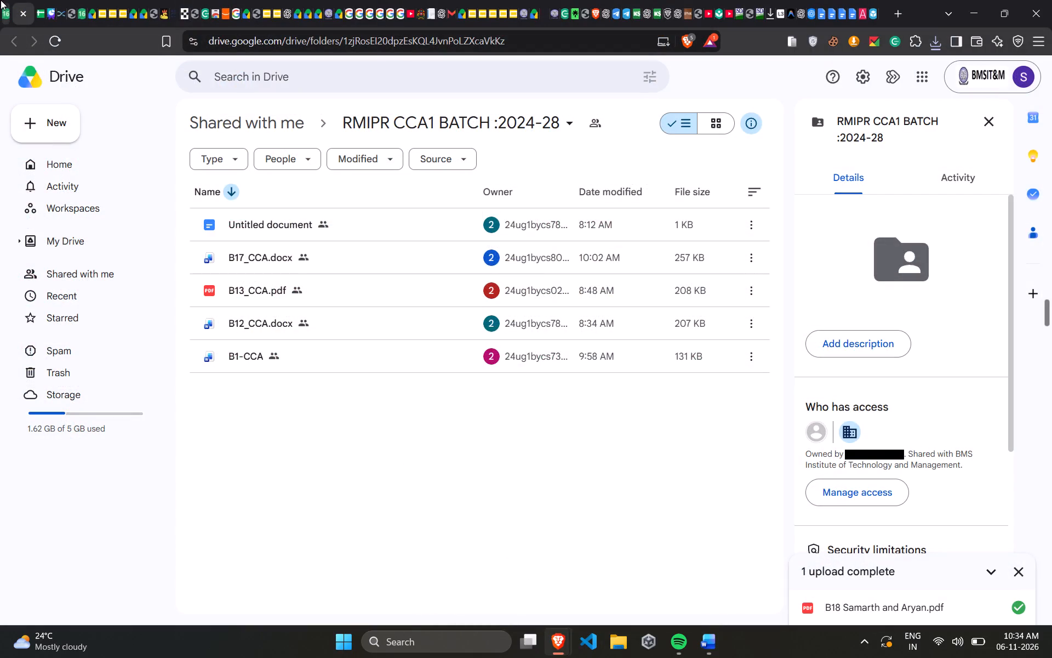
left_click(55, 134)
left_click(90, 154)
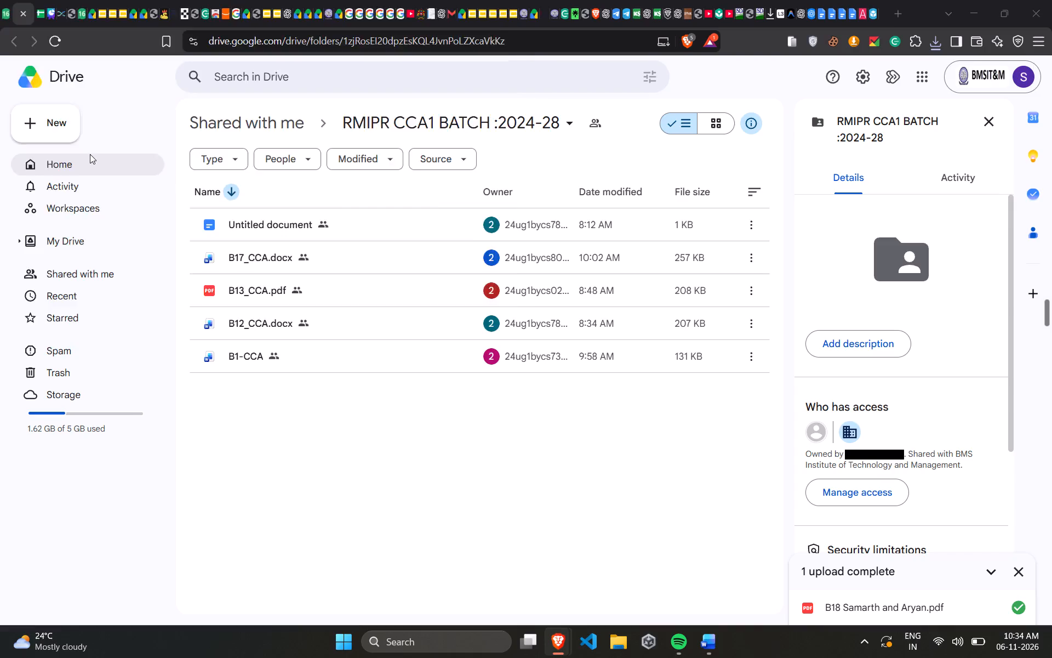
key("b")
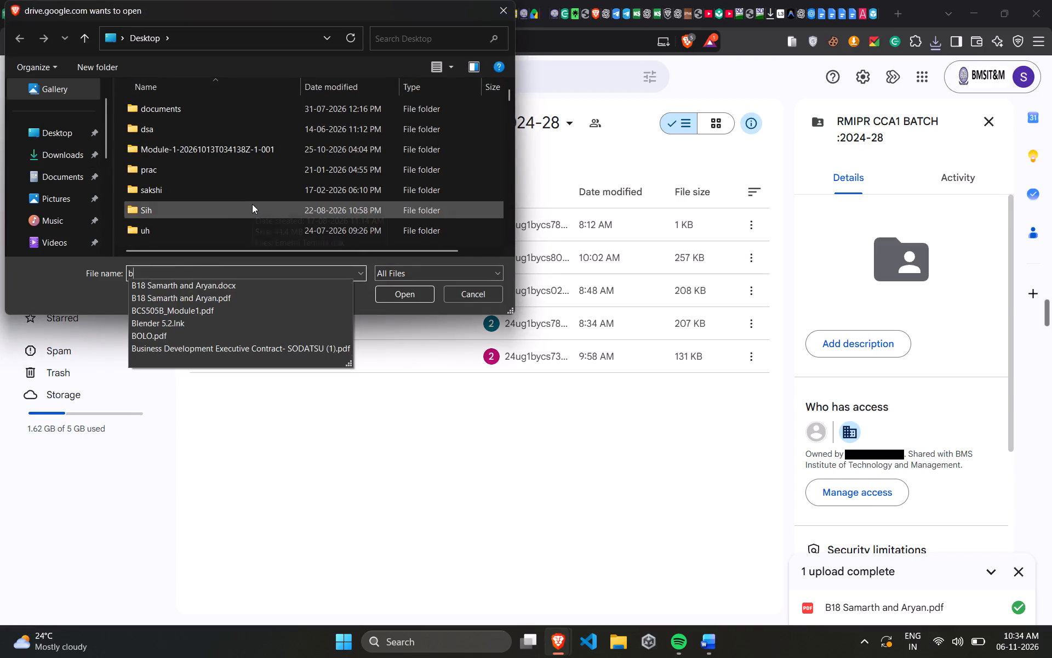
left_click(235, 288)
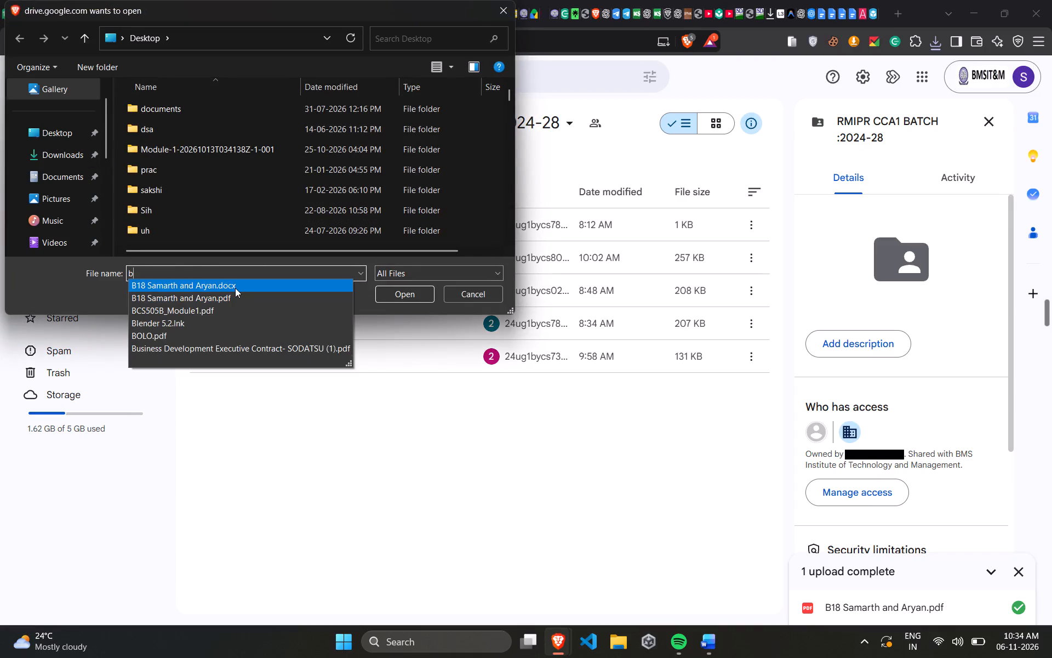
left_click(387, 298)
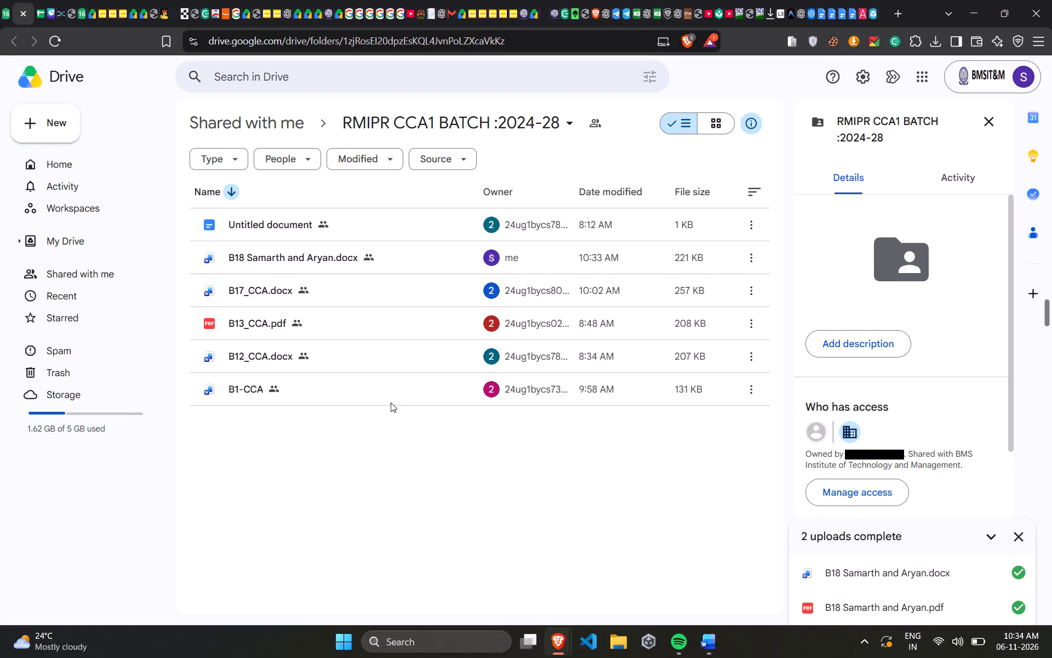
Open the uploaded "B18 Samarth and Aryan.docx" from the shared folder in Google Docs.
left_click(314, 256)
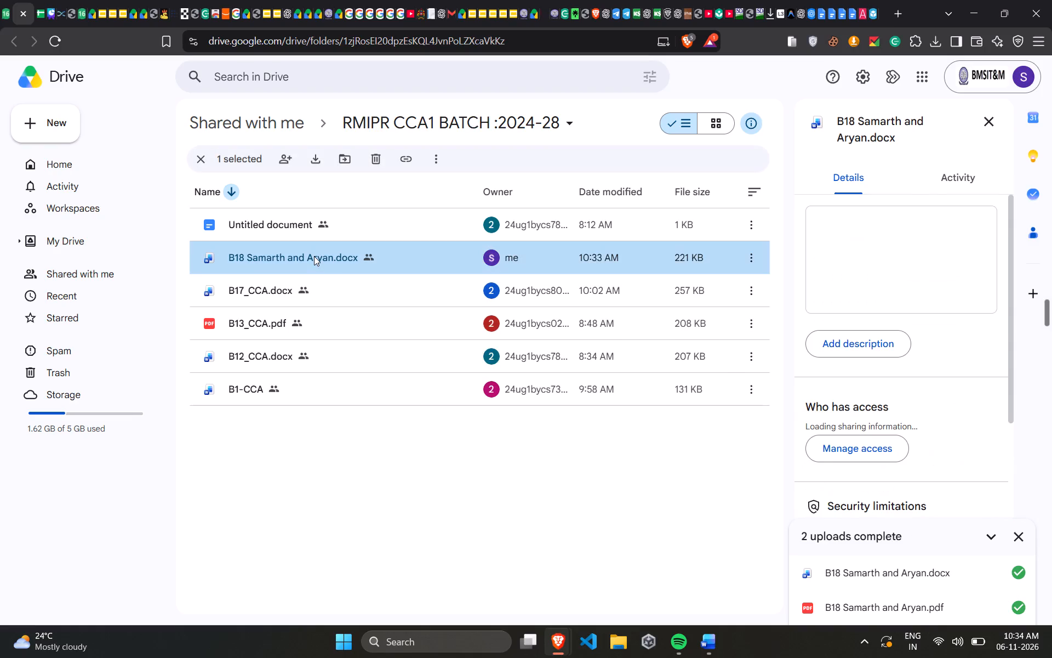
left_click(314, 256)
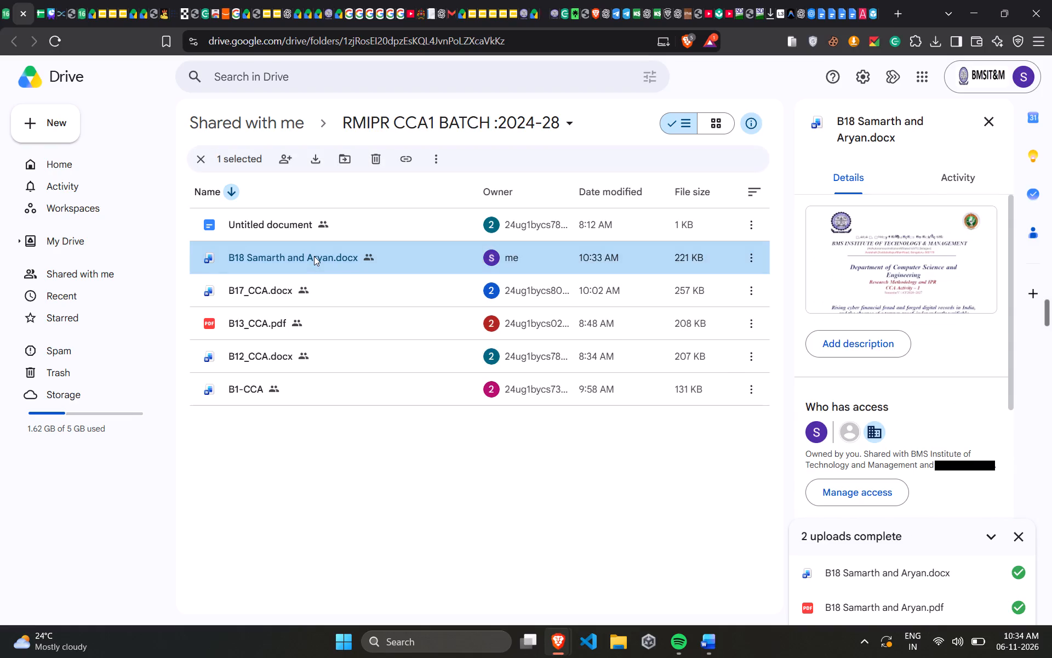
double_click(314, 256)
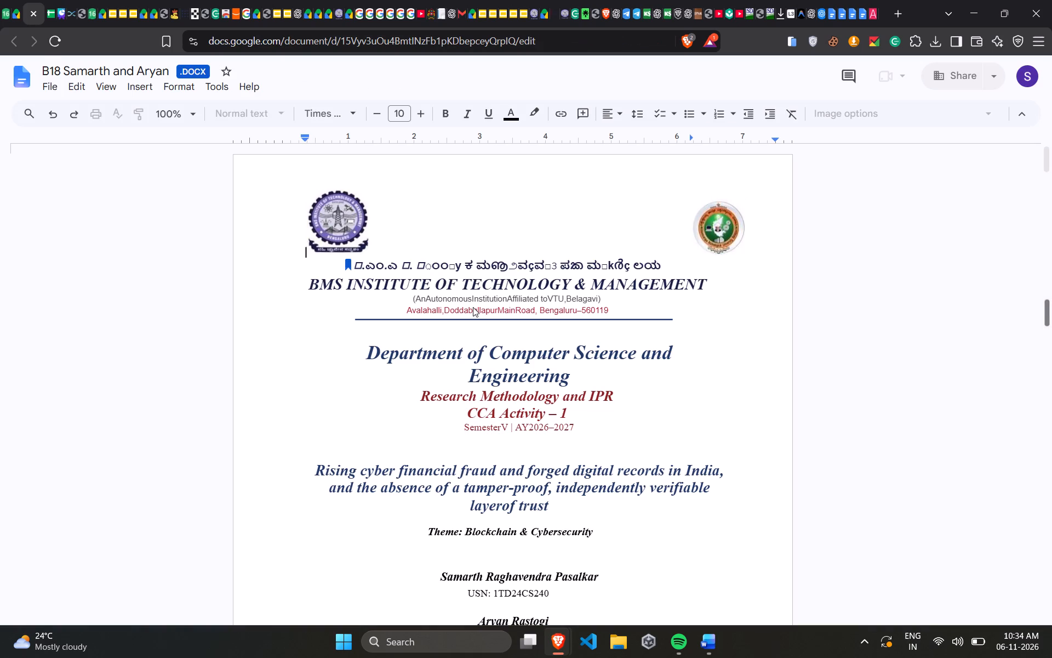
Examine the report's layout in Google Docs, focusing on the literature survey table and the incident and loss tables.
scroll(473, 307, "down", 8)
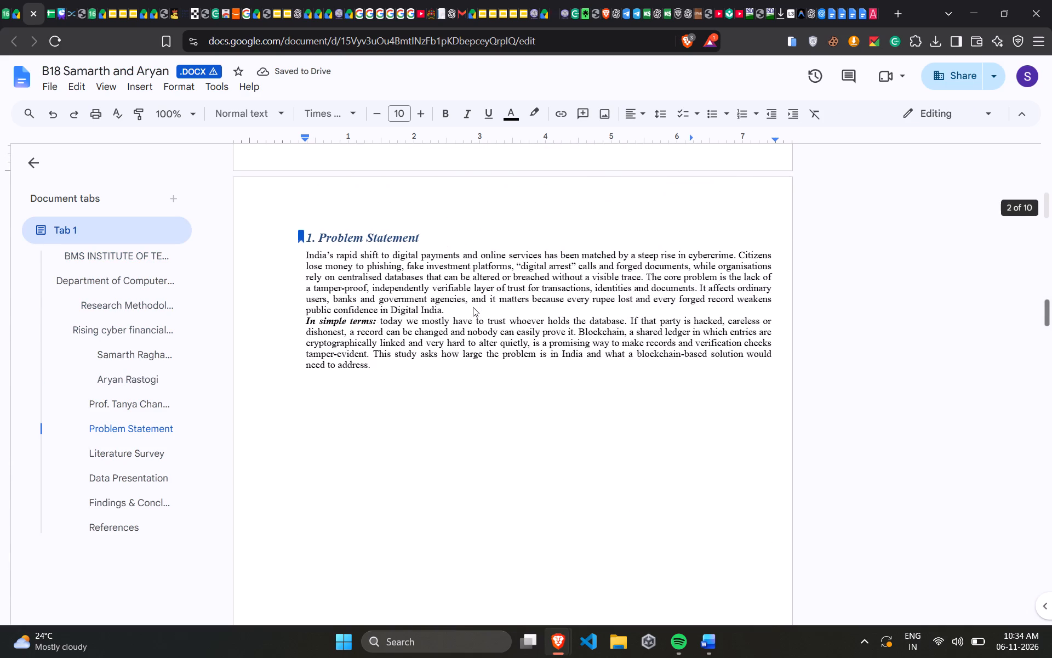
scroll(473, 307, "down", 6)
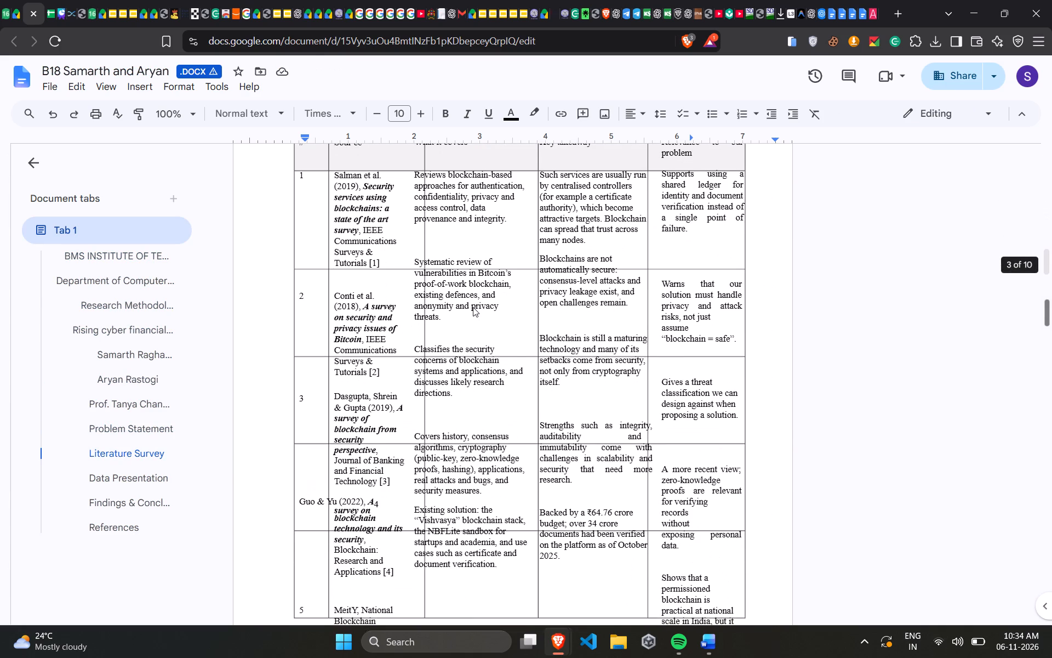
scroll(473, 307, "down", 8)
scroll(473, 307, "up", 5)
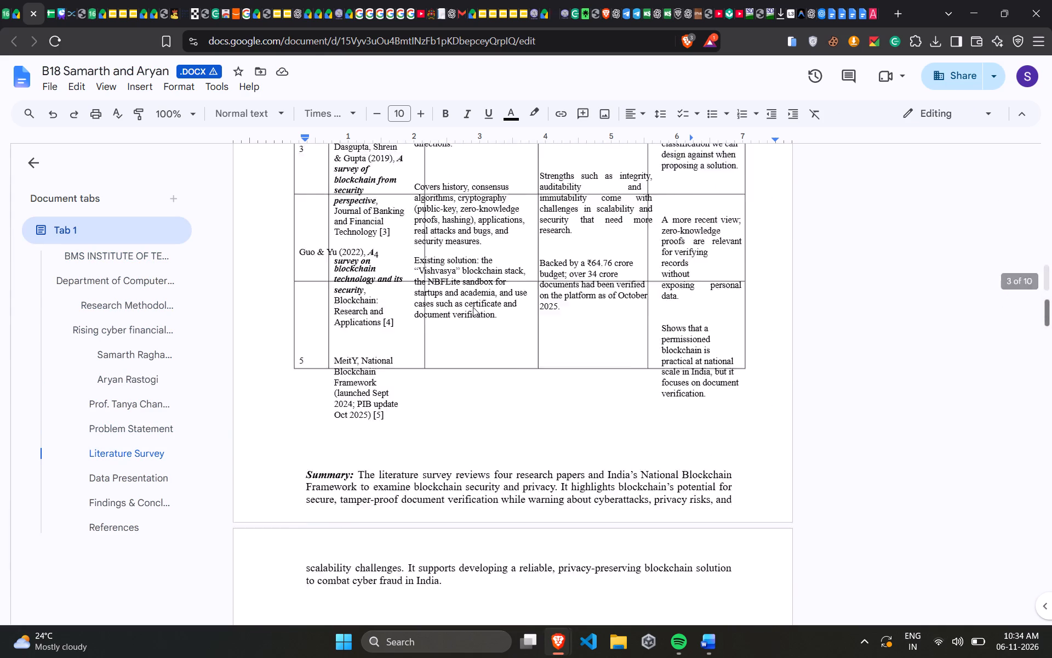
scroll(473, 307, "down", 5)
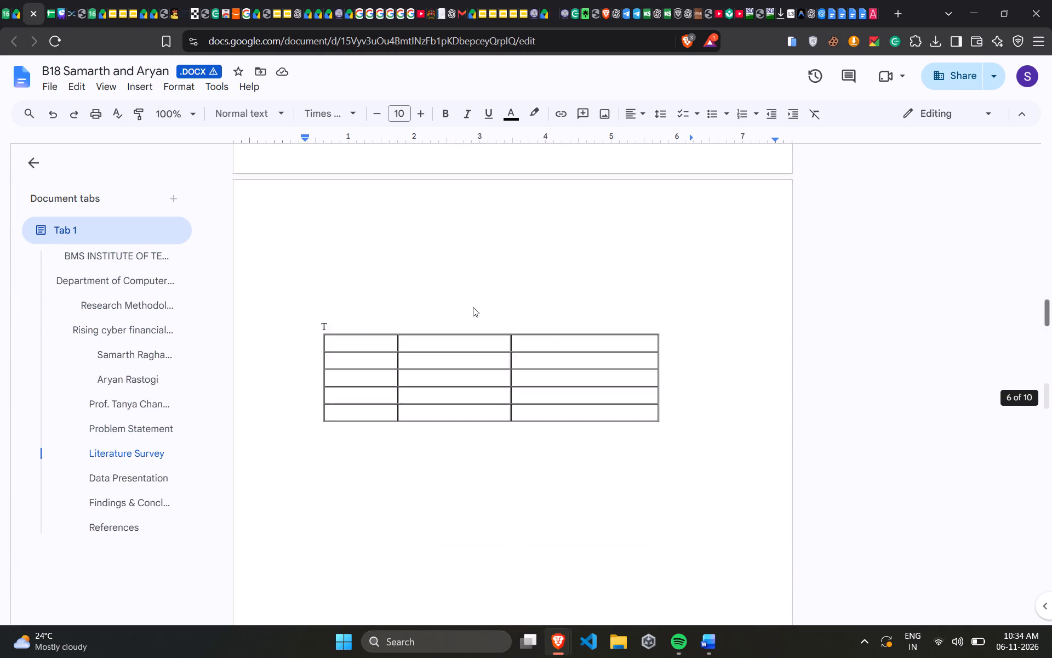
scroll(473, 307, "down", 5)
scroll(473, 307, "up", 5)
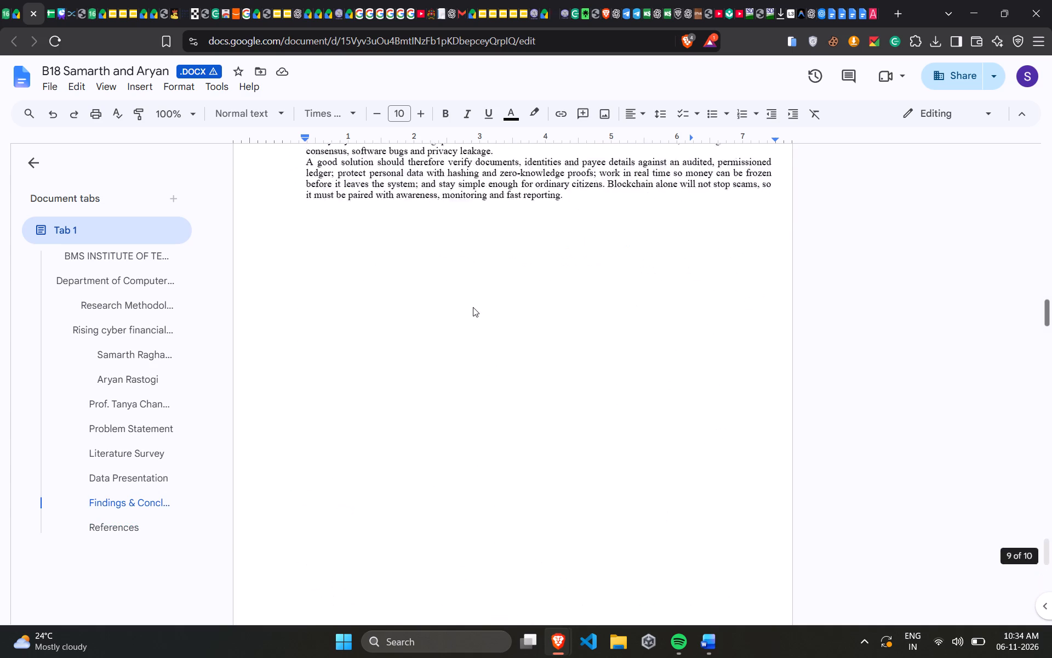
scroll(473, 307, "up", 11)
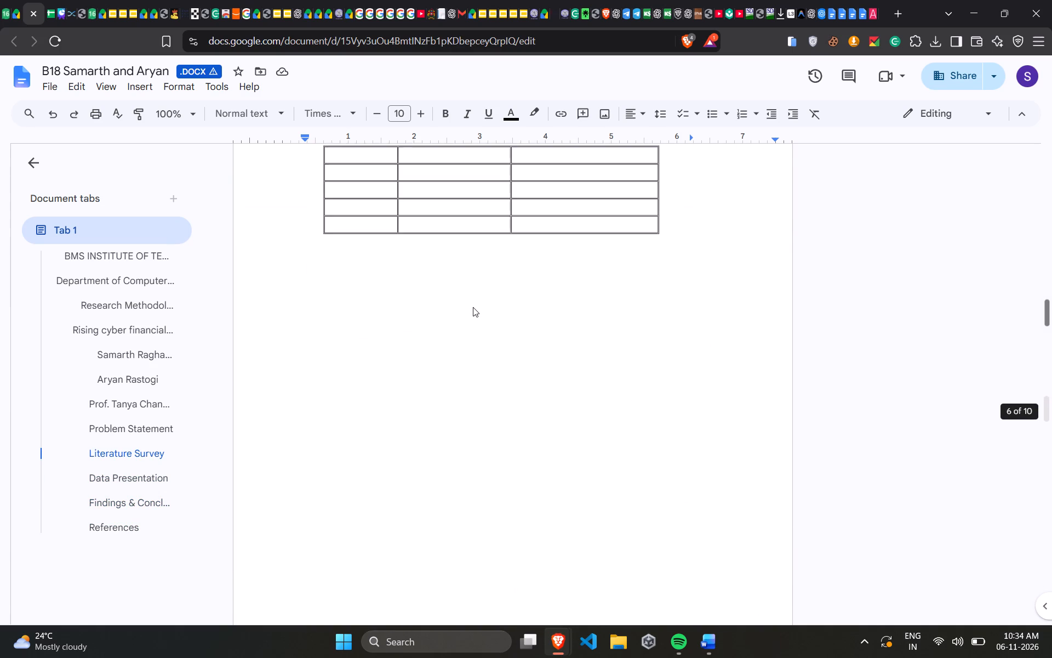
scroll(473, 307, "up", 5)
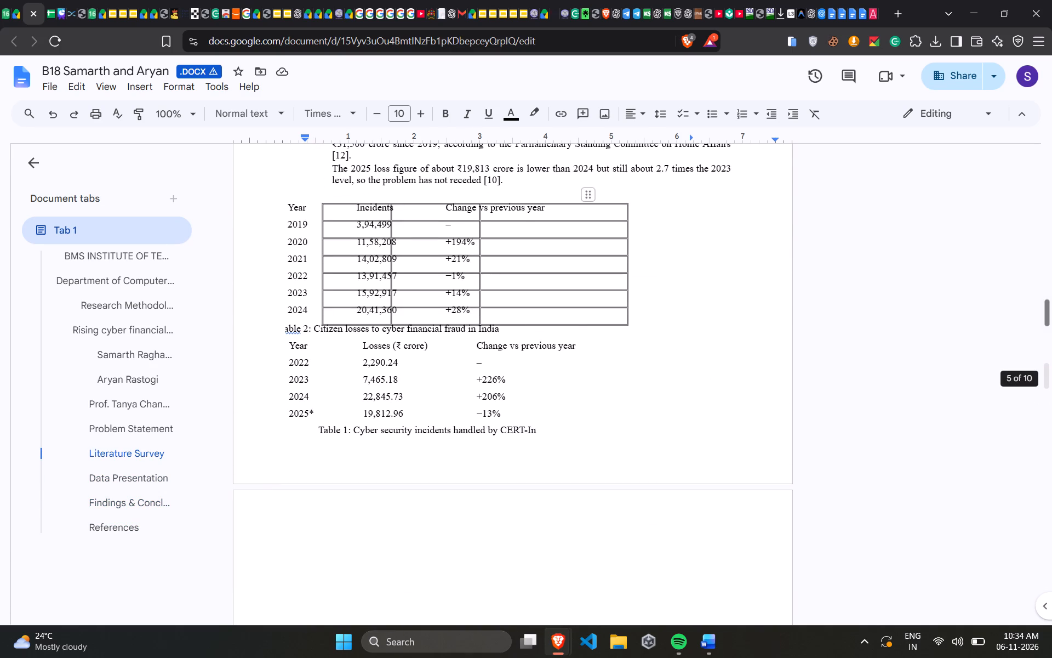
left_click(441, 407)
left_click(362, 283)
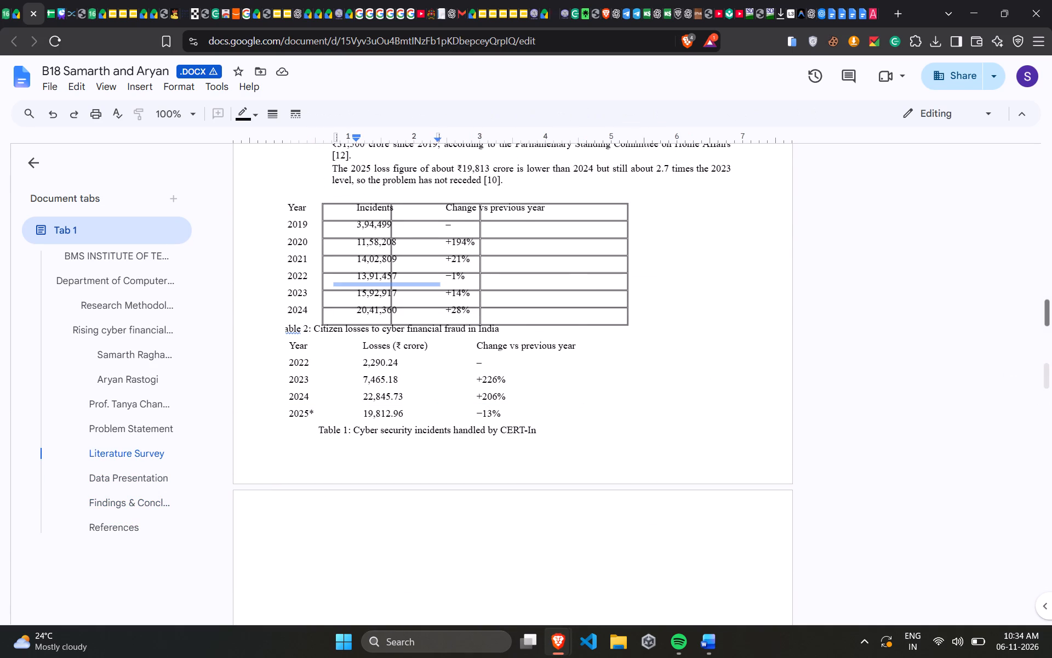
Shift the Table 1 and Table 2 text onto the drawn grid lines, choosing to continue editing the Word file.
left_click(276, 193)
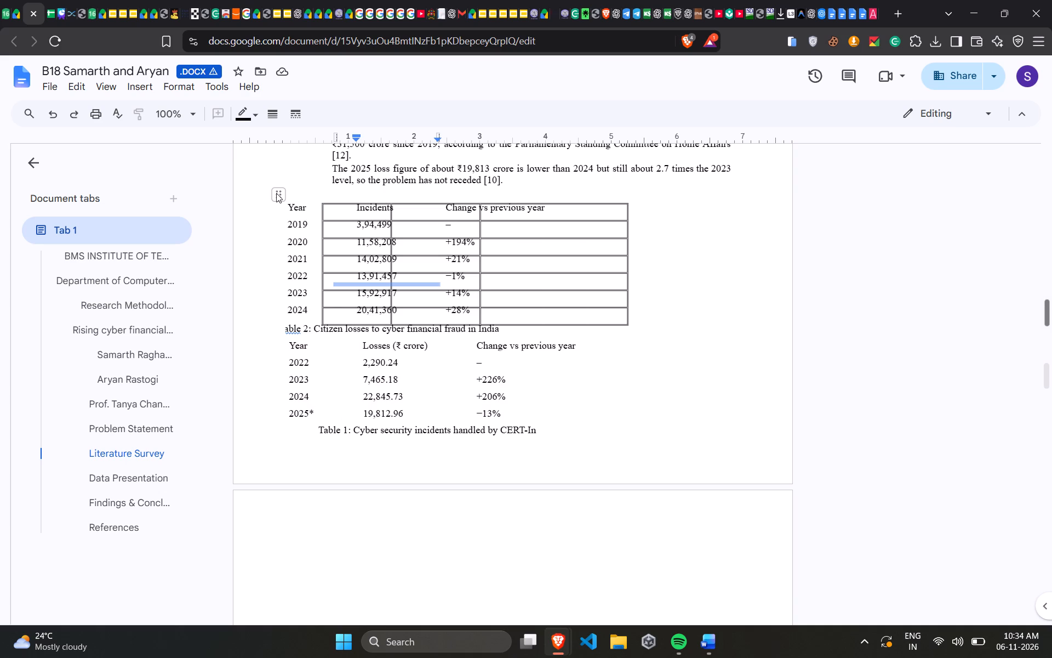
left_click(279, 190)
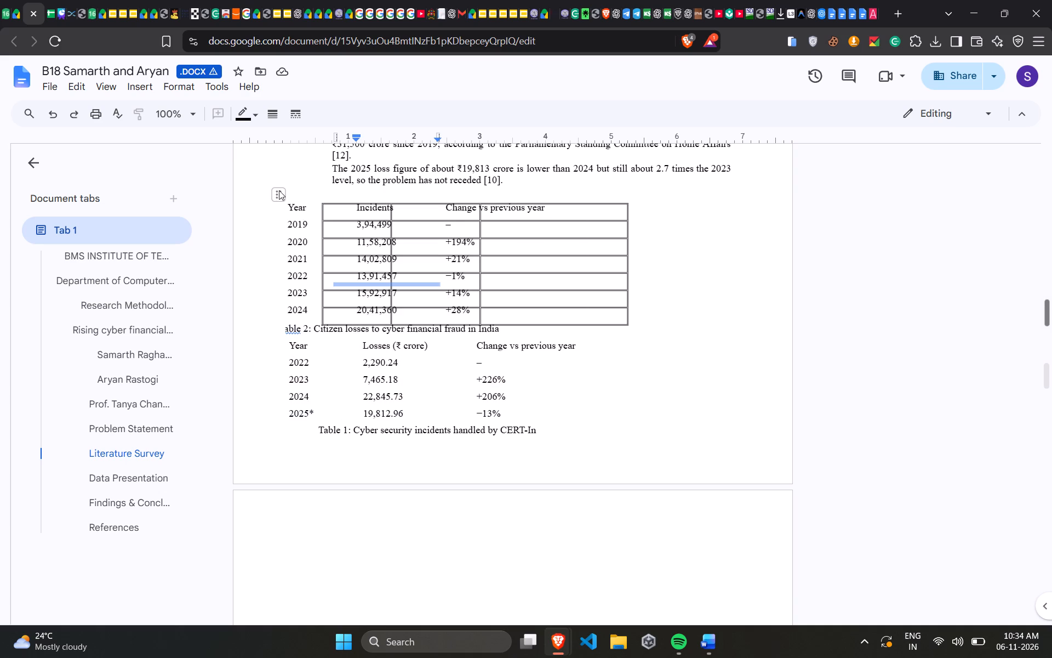
left_click(278, 200)
left_click_drag(278, 199, 327, 208)
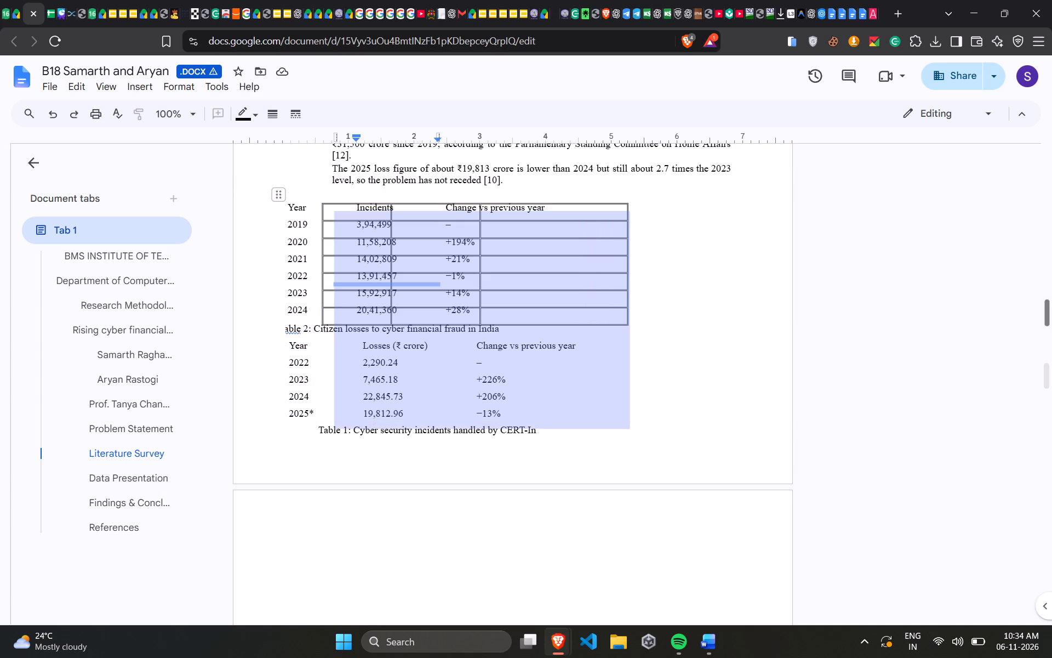
left_click_drag(327, 208, 316, 202)
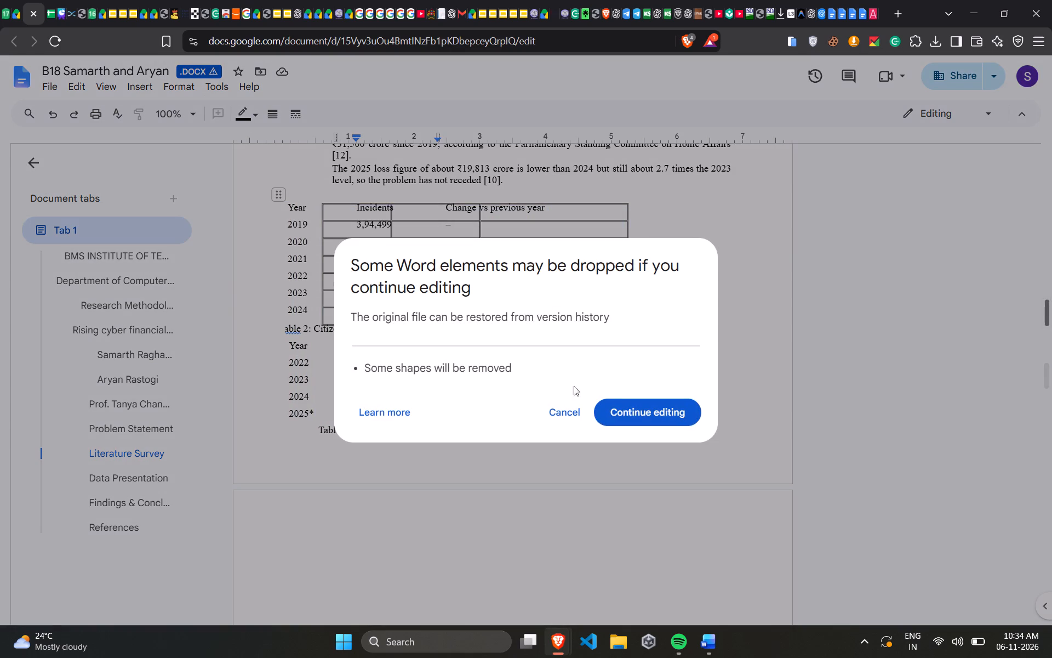
left_click(661, 404)
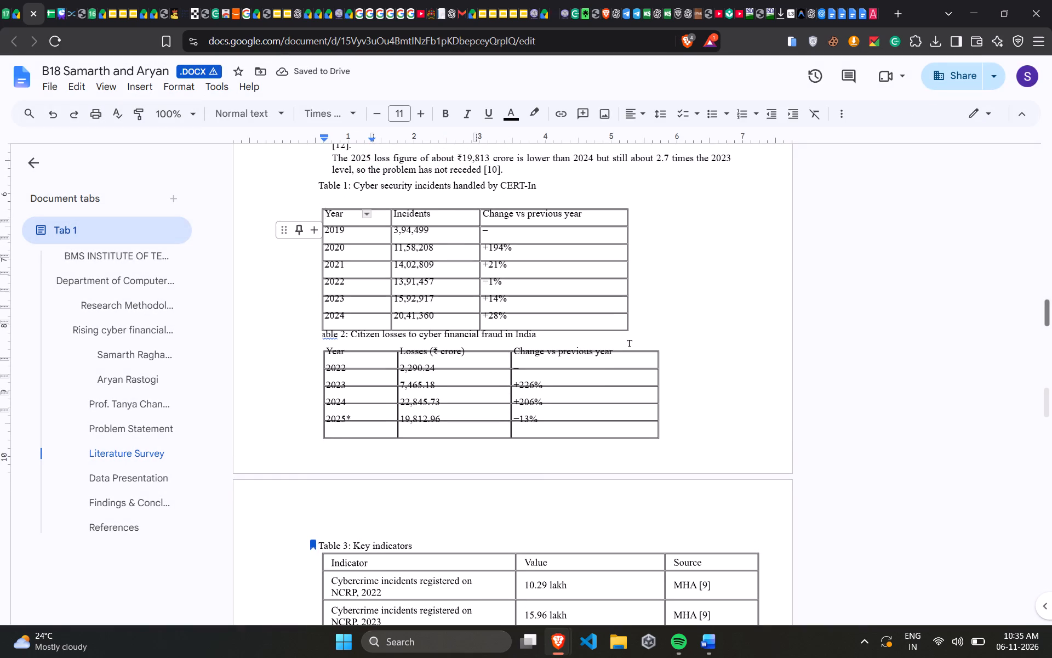
Move the Table 2 caption and its header row down below the 2022 row.
left_click(287, 214)
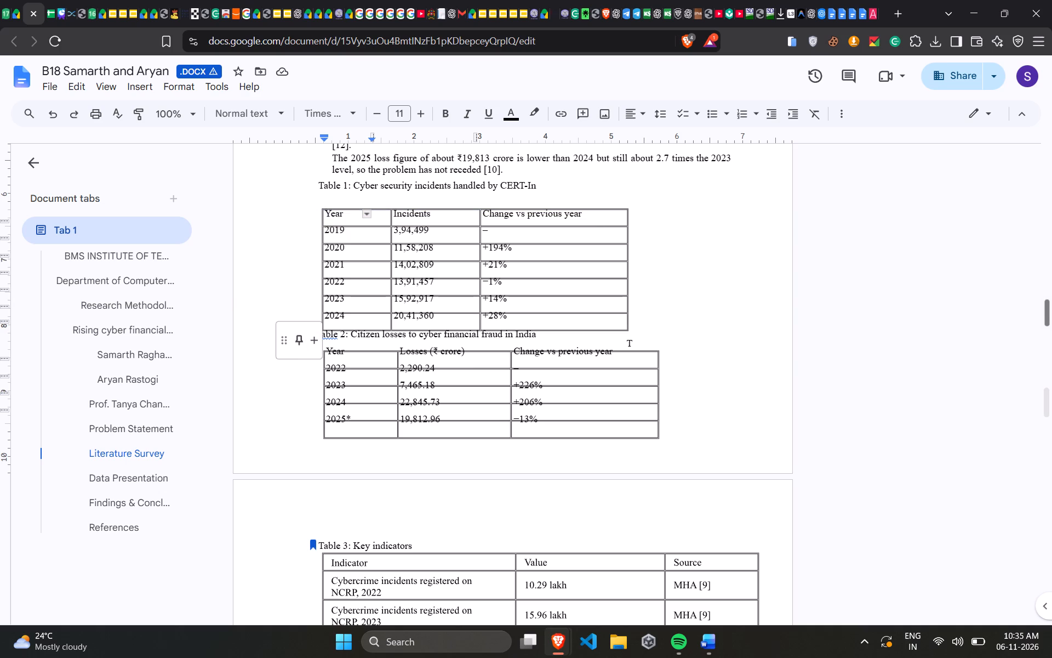
left_click_drag(282, 339, 287, 343)
scroll(779, 338, "down", 5)
scroll(779, 338, "up", 3)
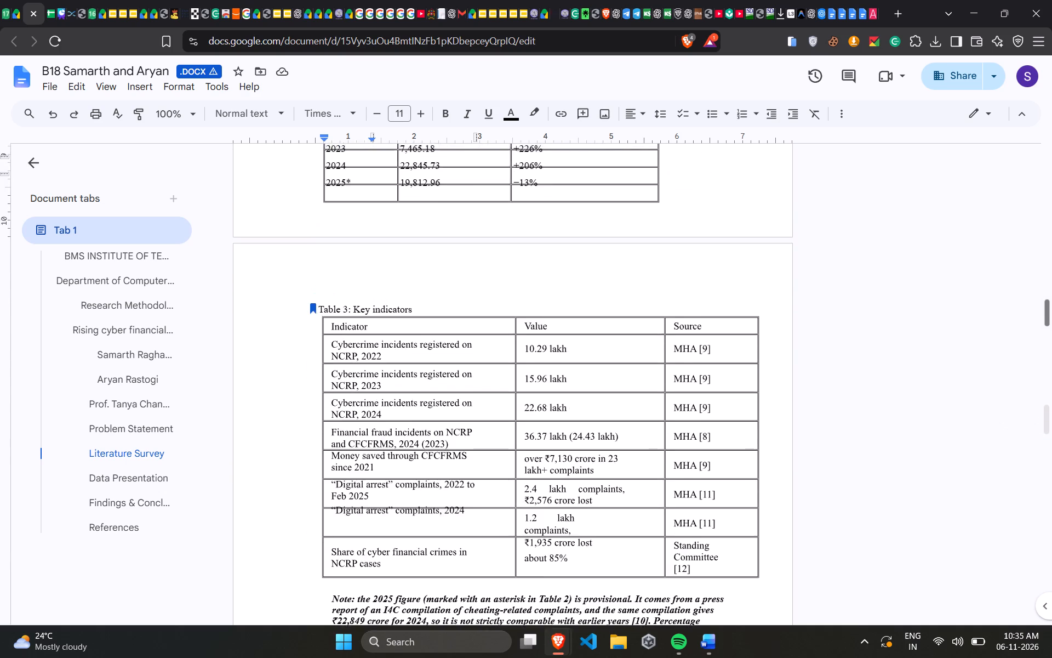
scroll(779, 338, "up", 3)
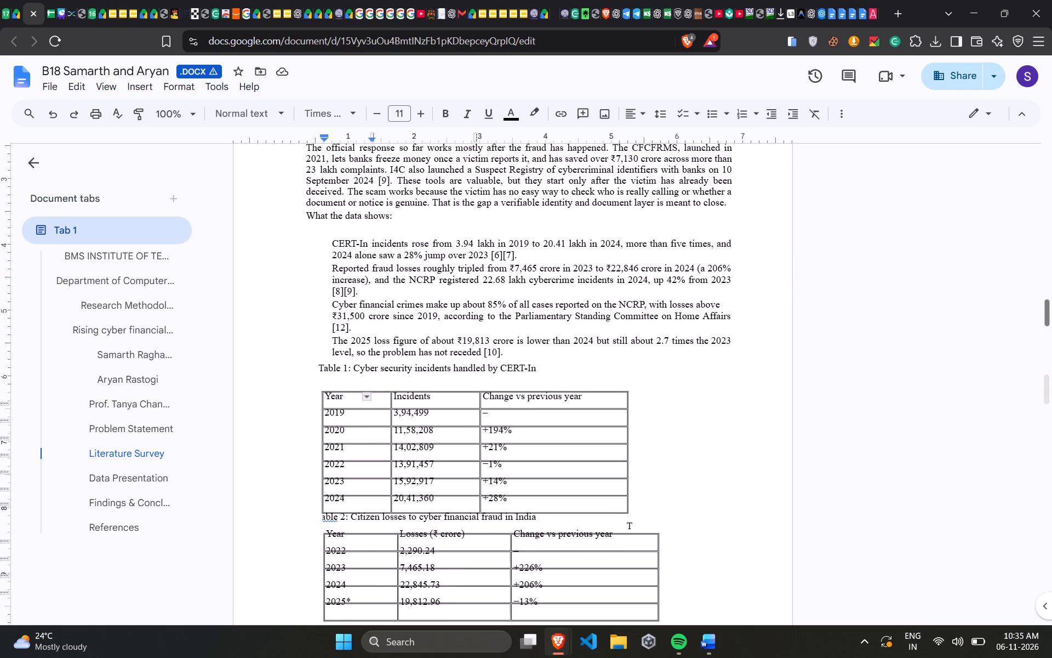
left_click_drag(284, 393, 299, 400)
scroll(362, 465, "down", 2)
left_click_drag(283, 378, 362, 419)
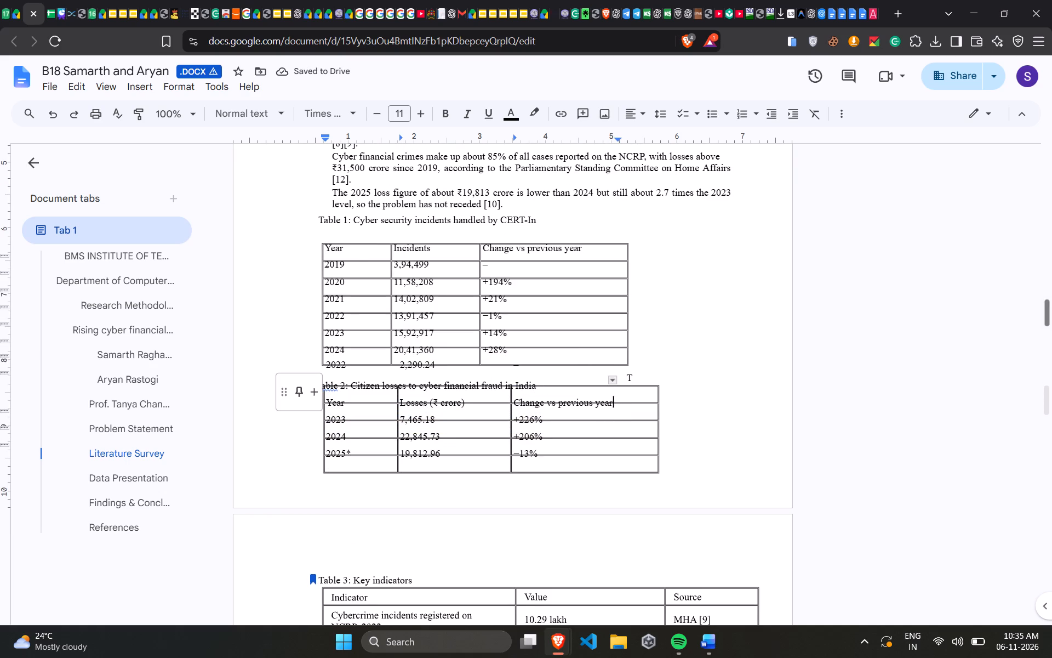
left_click_drag(285, 393, 282, 366)
Examine the layout of the remaining pages, including the charts, the findings and Table 3.
scroll(358, 421, "down", 11)
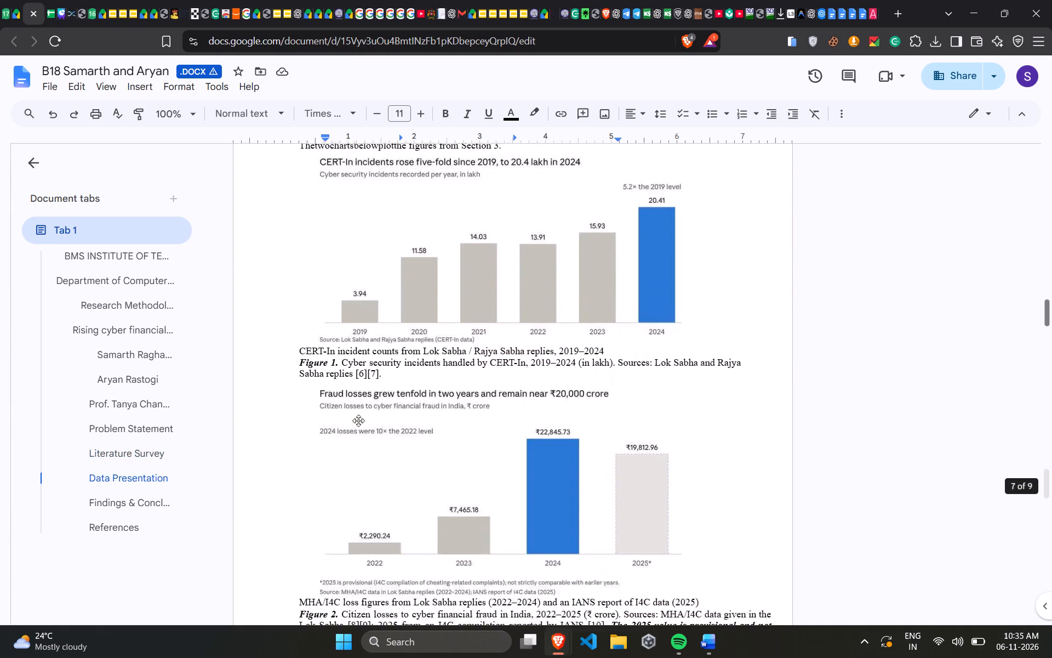
scroll(358, 421, "down", 7)
scroll(358, 421, "up", 4)
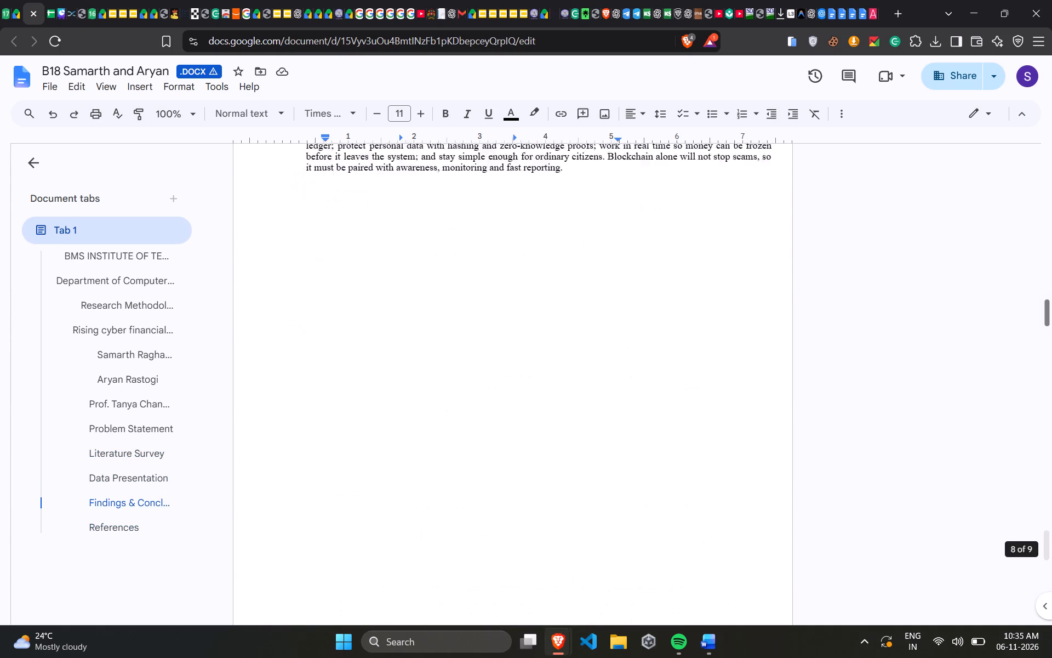
scroll(358, 421, "up", 14)
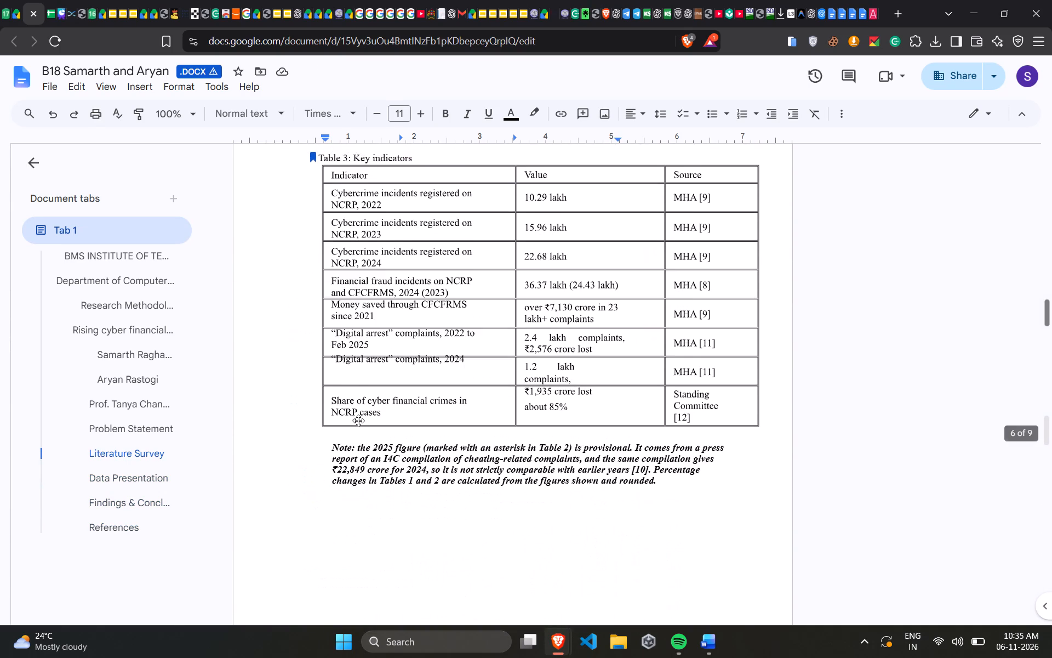
scroll(358, 421, "up", 4)
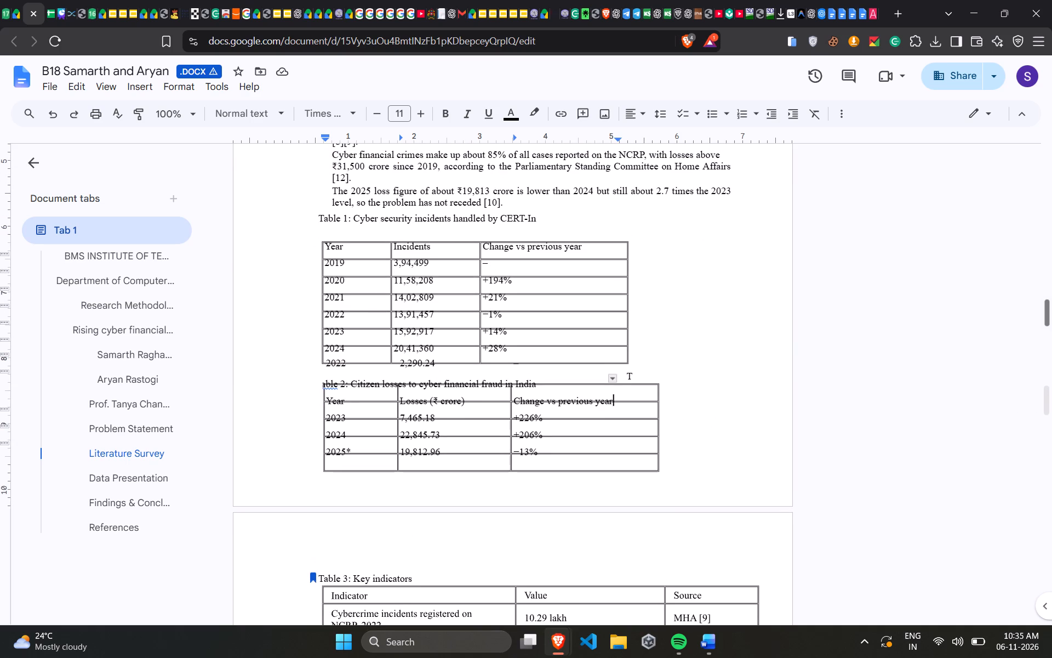
Move the combined table text slightly to the right within the Table 1 and Table 2 grids.
left_click(664, 347)
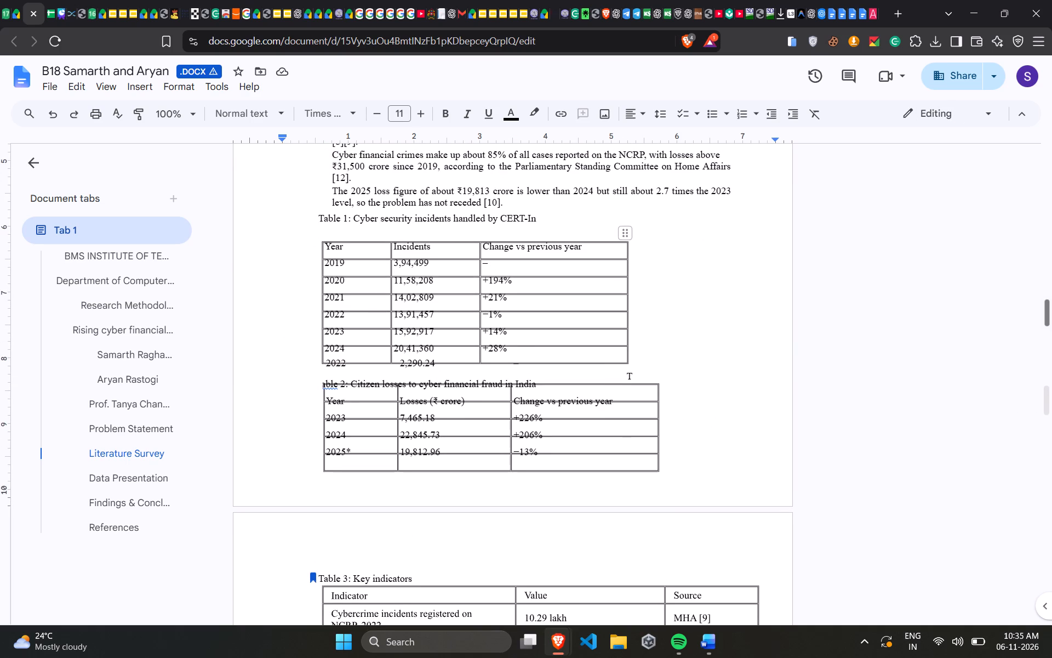
left_click_drag(626, 232, 648, 232)
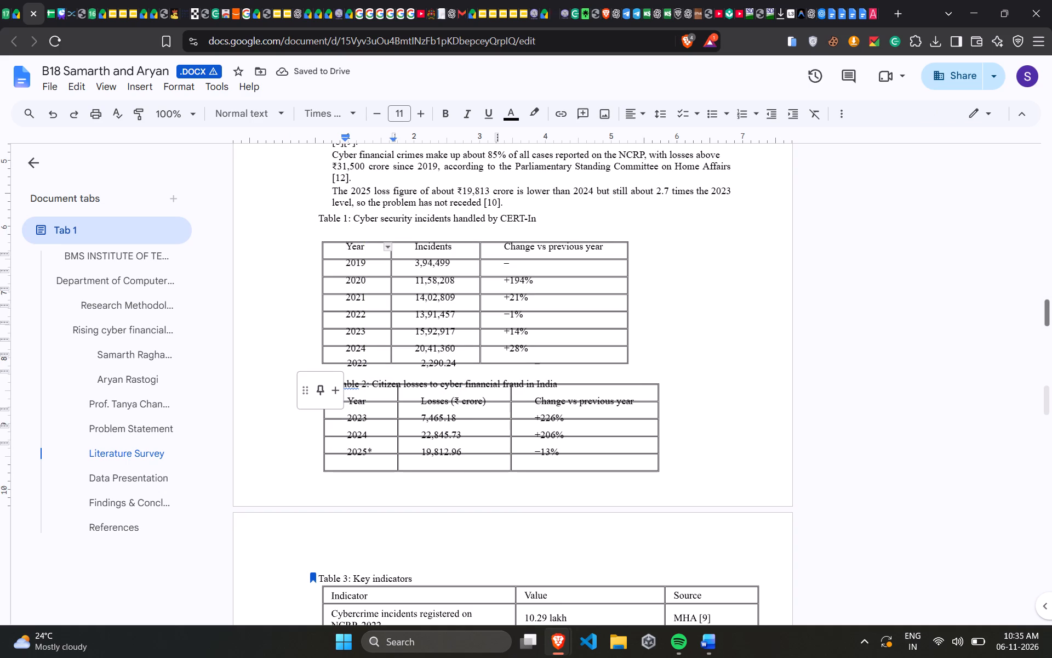
left_click_drag(303, 392, 299, 418)
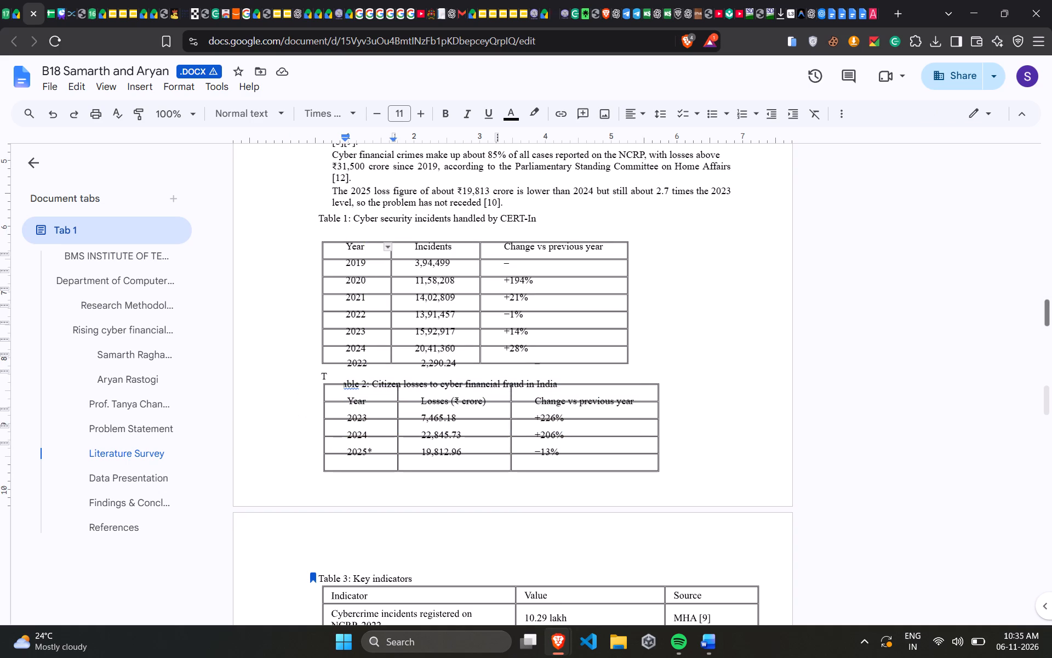
Move the Table 2 grid drawing slightly right and down so its cells line up with the loss figures.
left_click(653, 388)
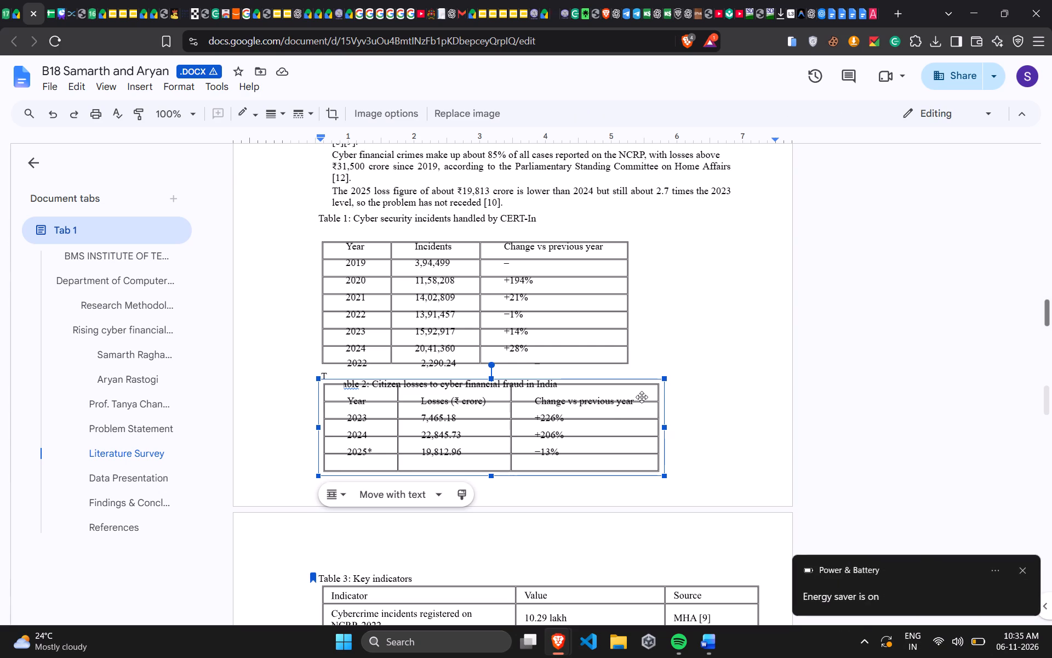
left_click_drag(642, 397, 652, 402)
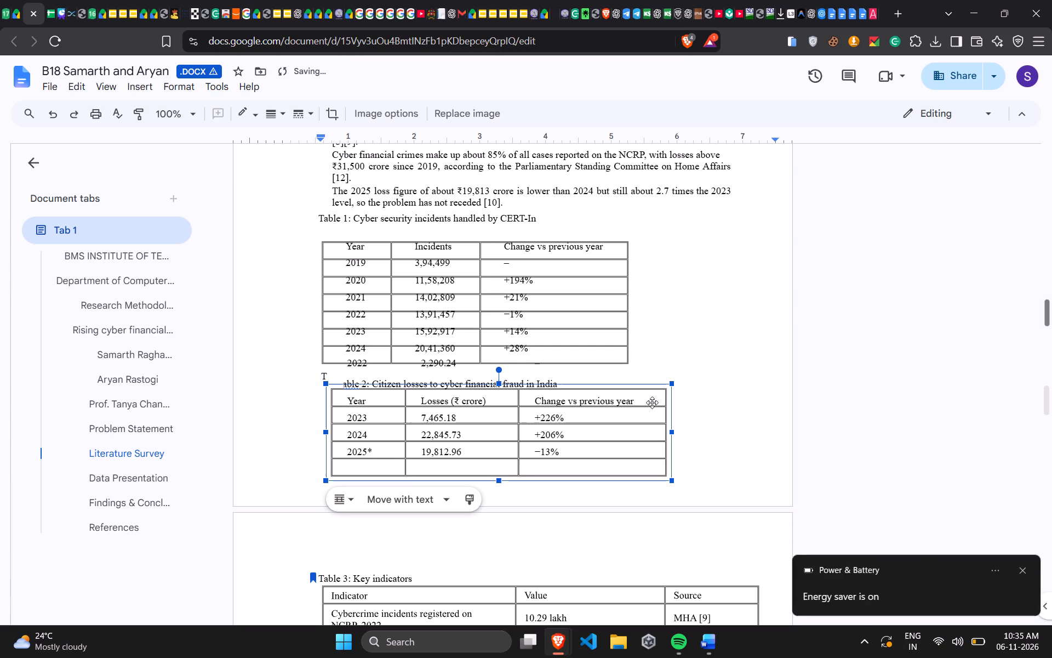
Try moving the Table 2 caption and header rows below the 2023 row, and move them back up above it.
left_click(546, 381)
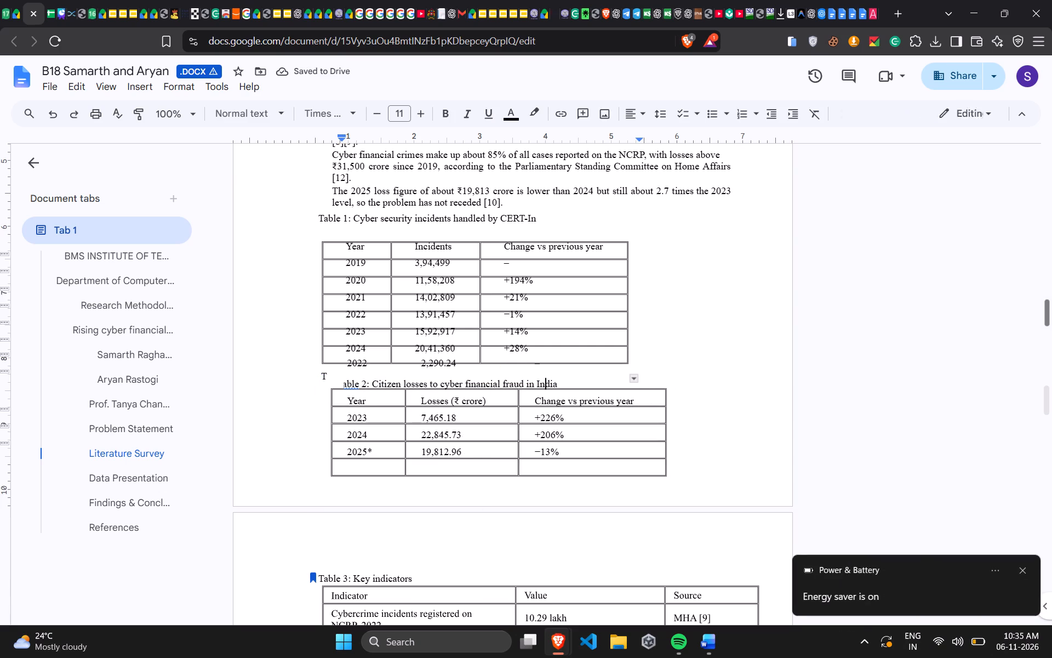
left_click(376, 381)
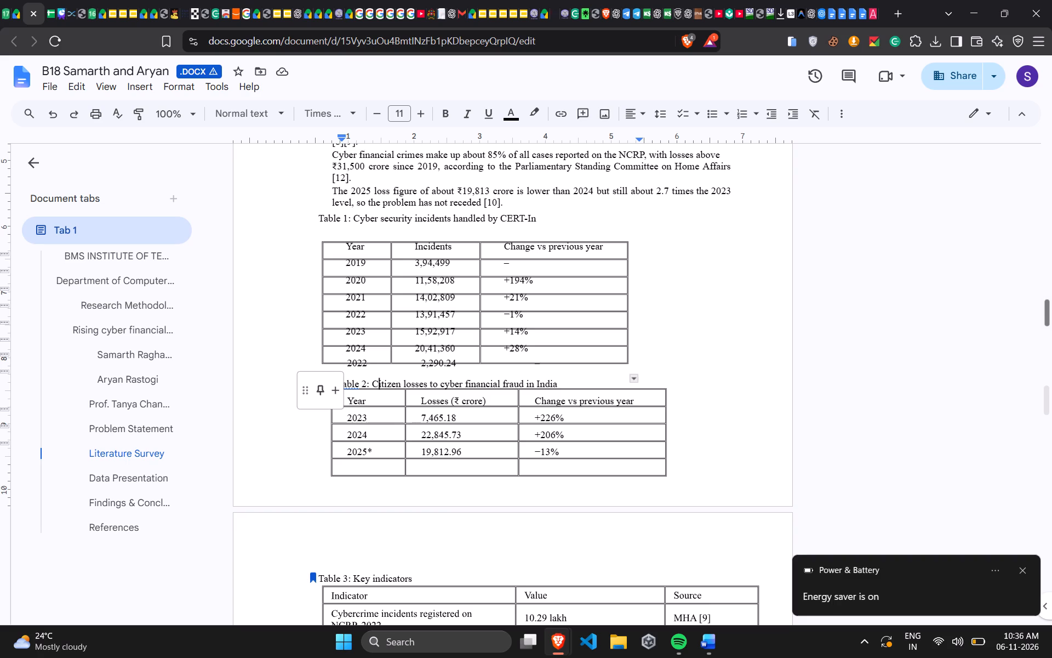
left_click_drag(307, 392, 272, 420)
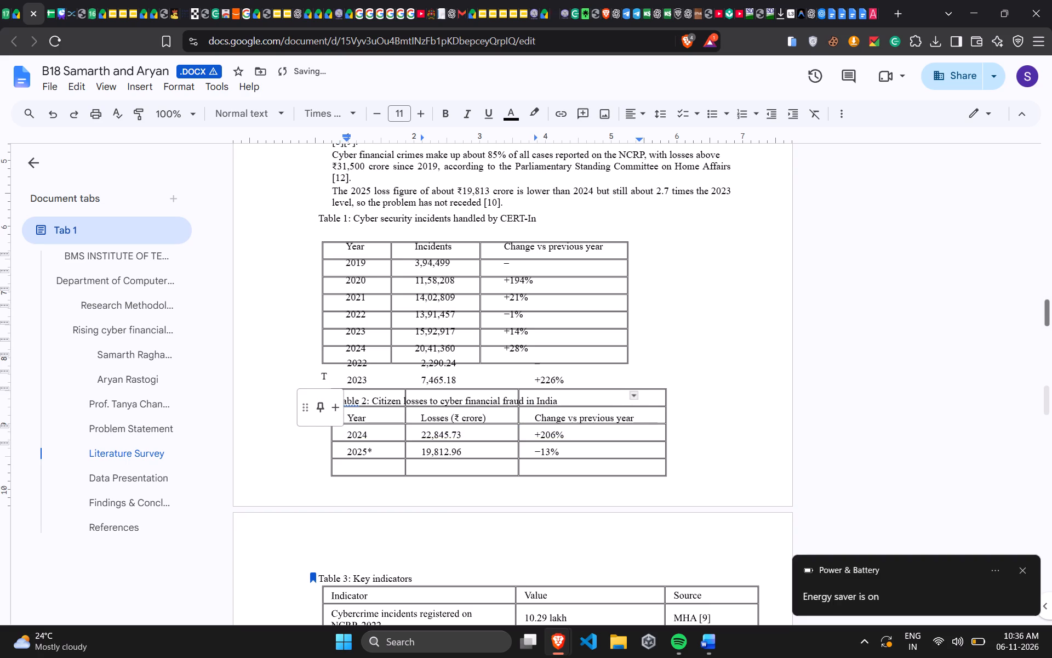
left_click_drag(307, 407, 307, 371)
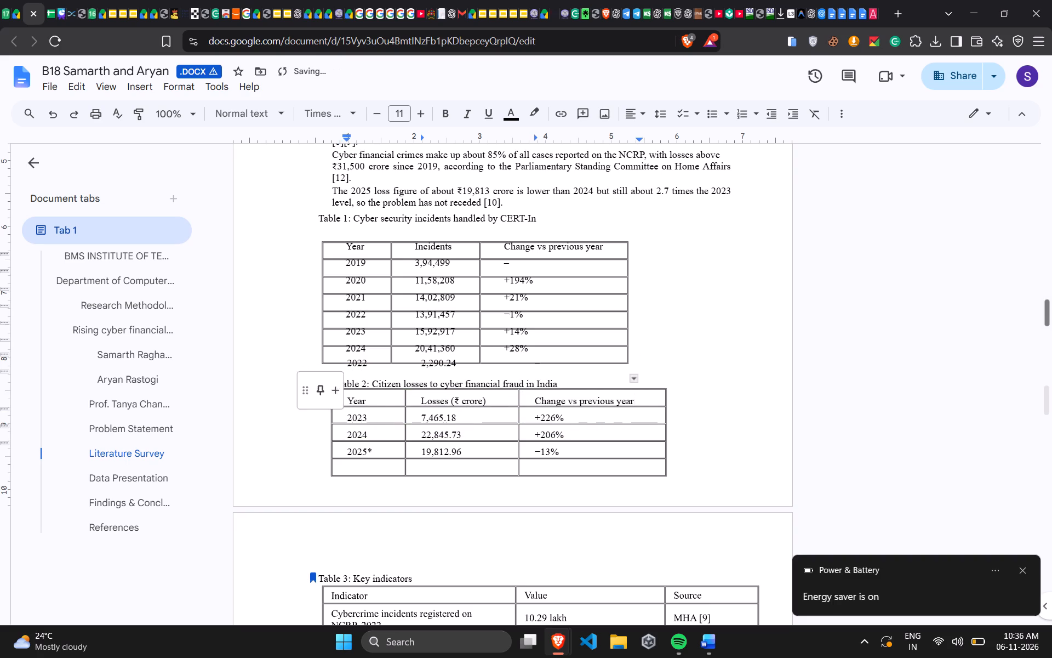
Correct the caption to "Table 2: Citizen losses to cyber financial fraud in India" and delete the stray "T" beside it.
left_click(324, 374)
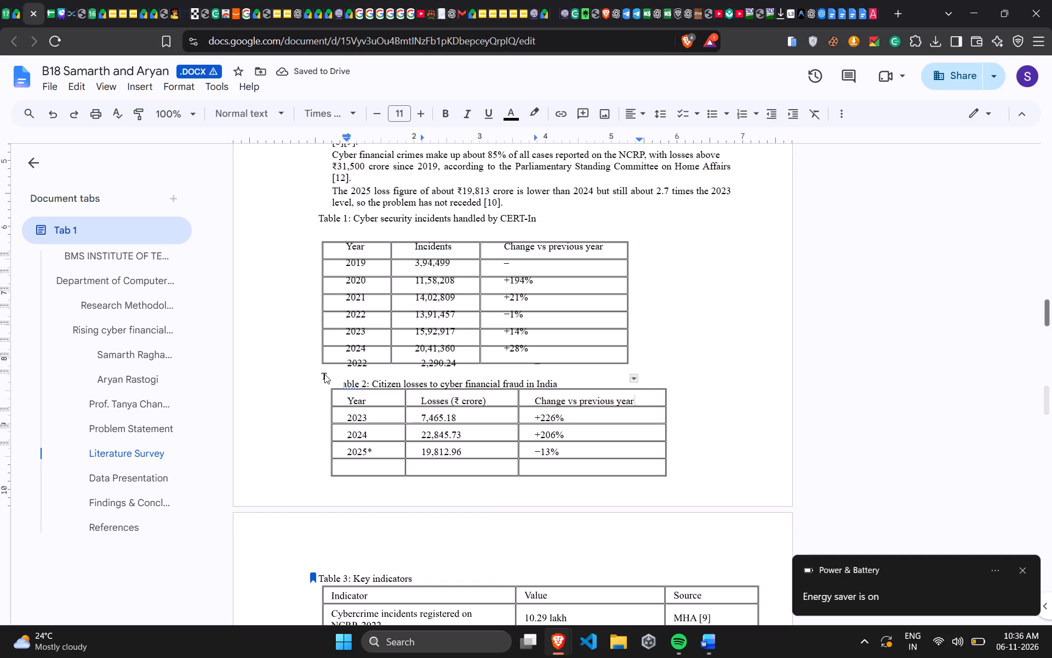
left_click(665, 361)
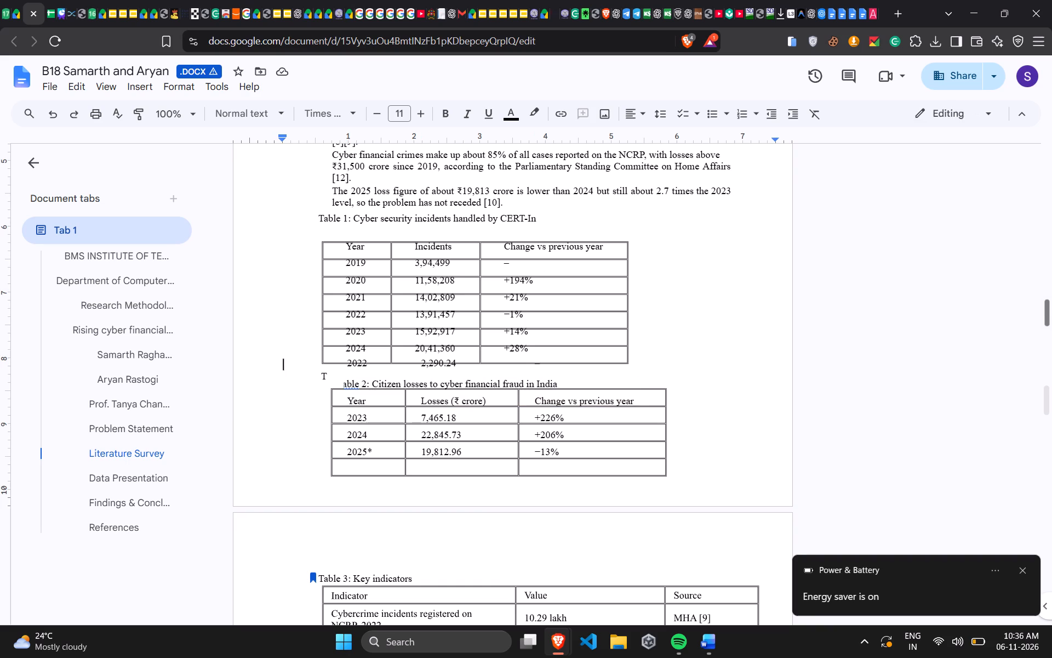
scroll(660, 450, "down", 1)
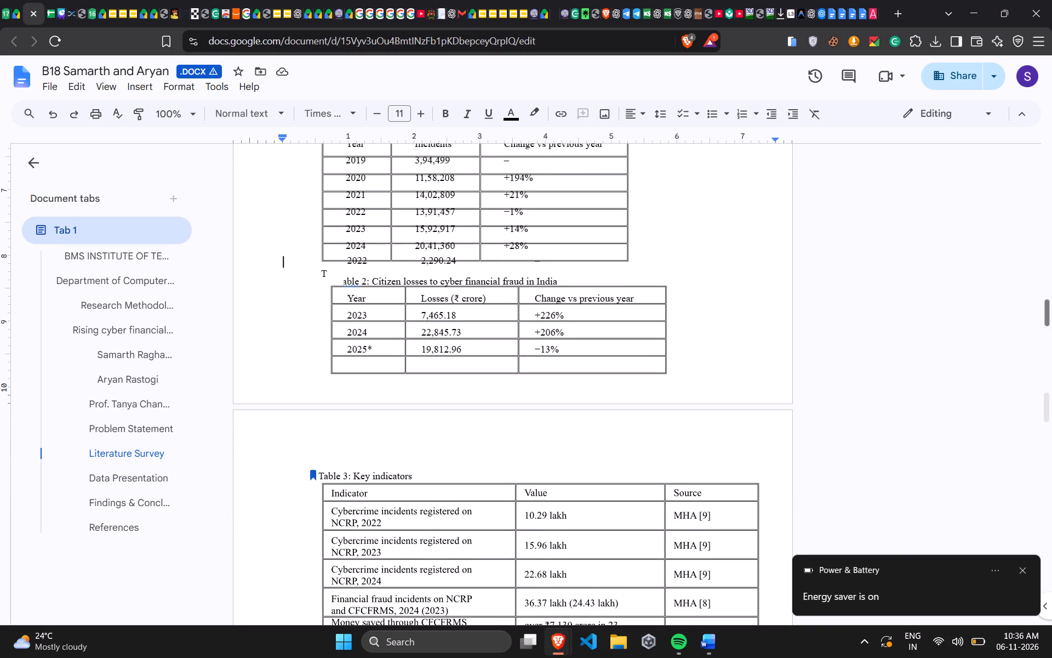
scroll(660, 450, "down", 1)
scroll(660, 450, "up", 1)
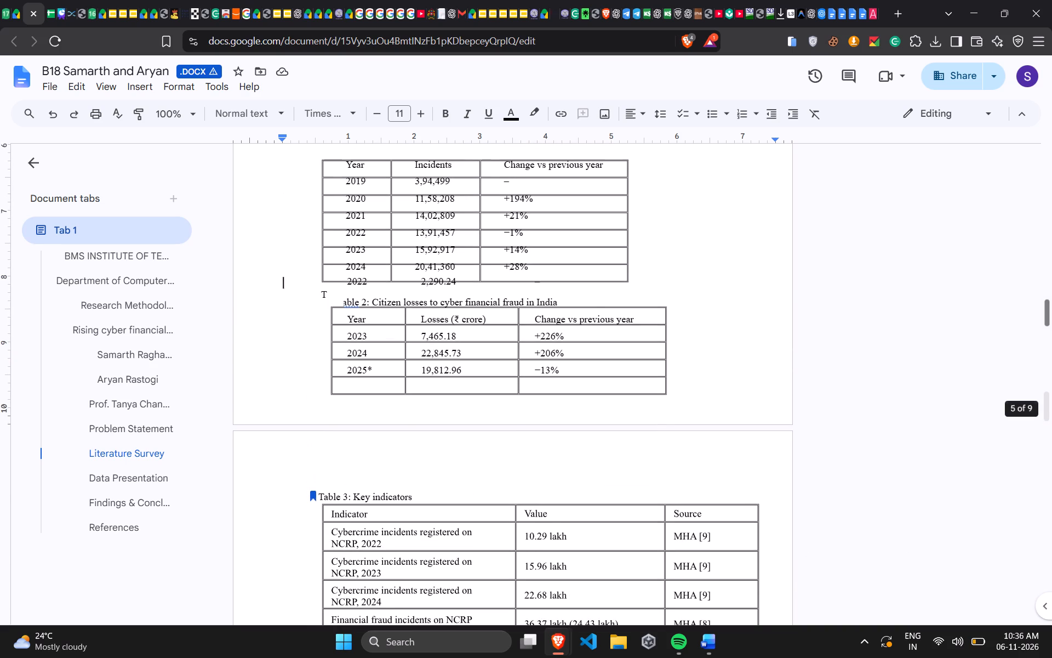
left_click(357, 295)
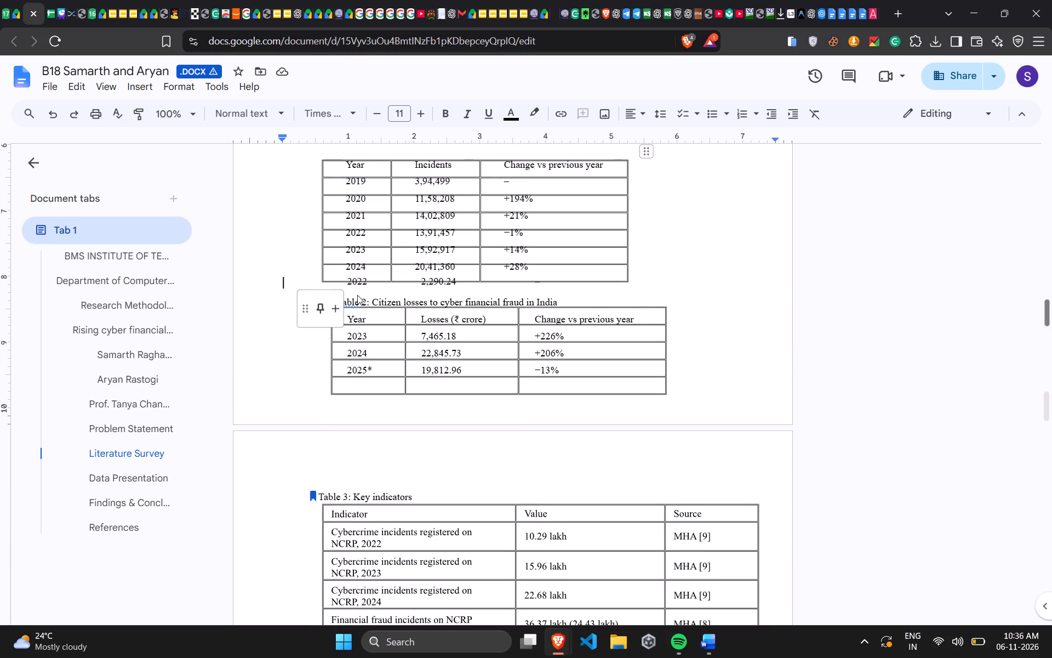
left_click(371, 283)
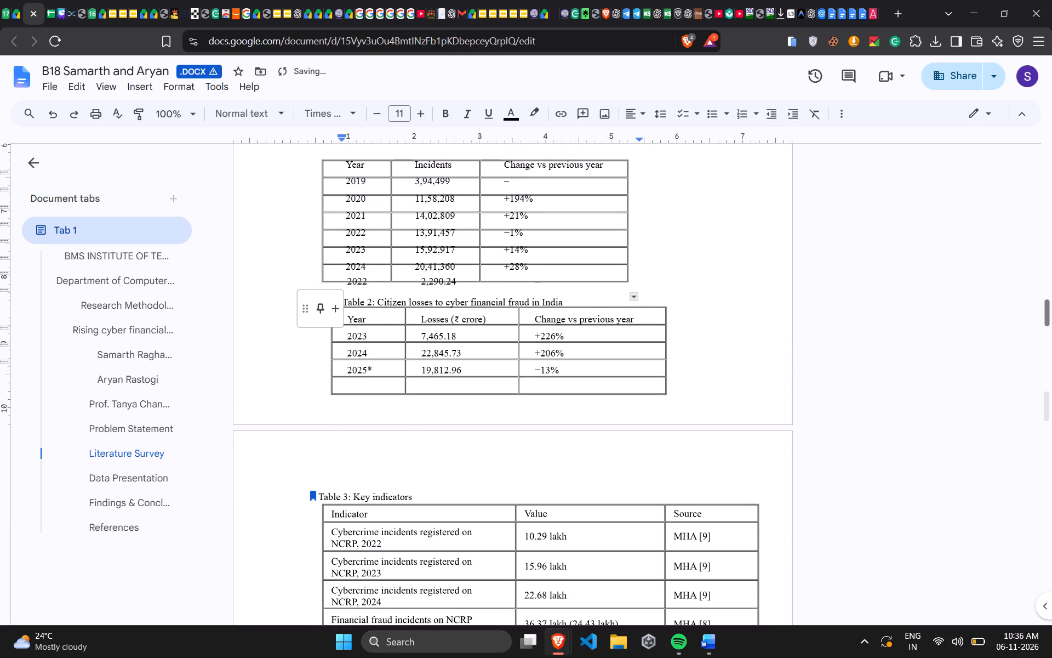
left_click(325, 296)
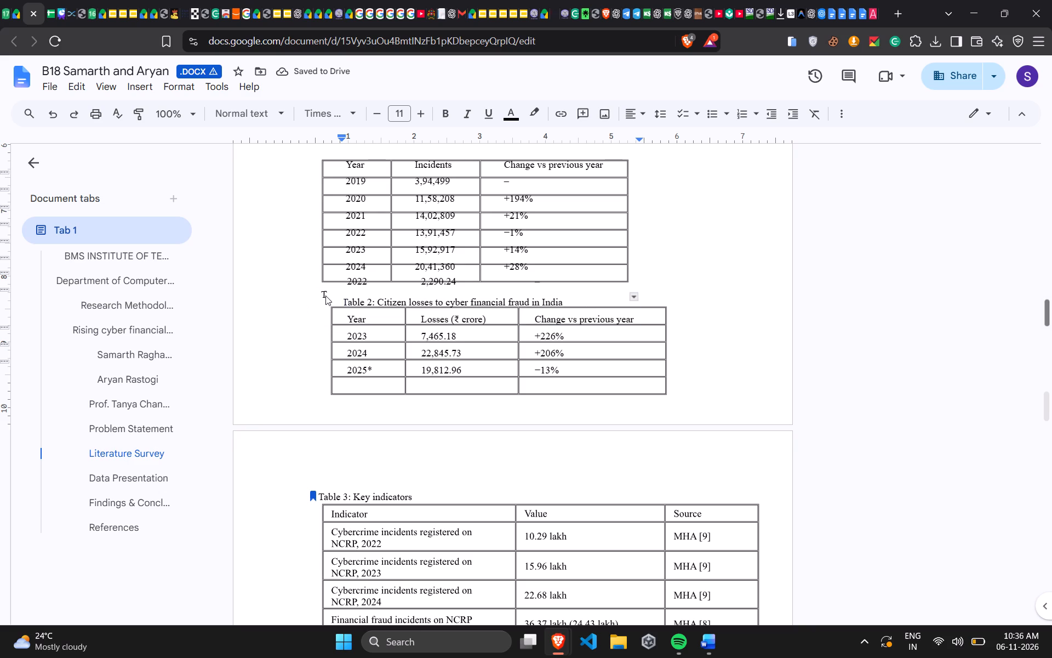
left_click(325, 292)
key("BackSpace")
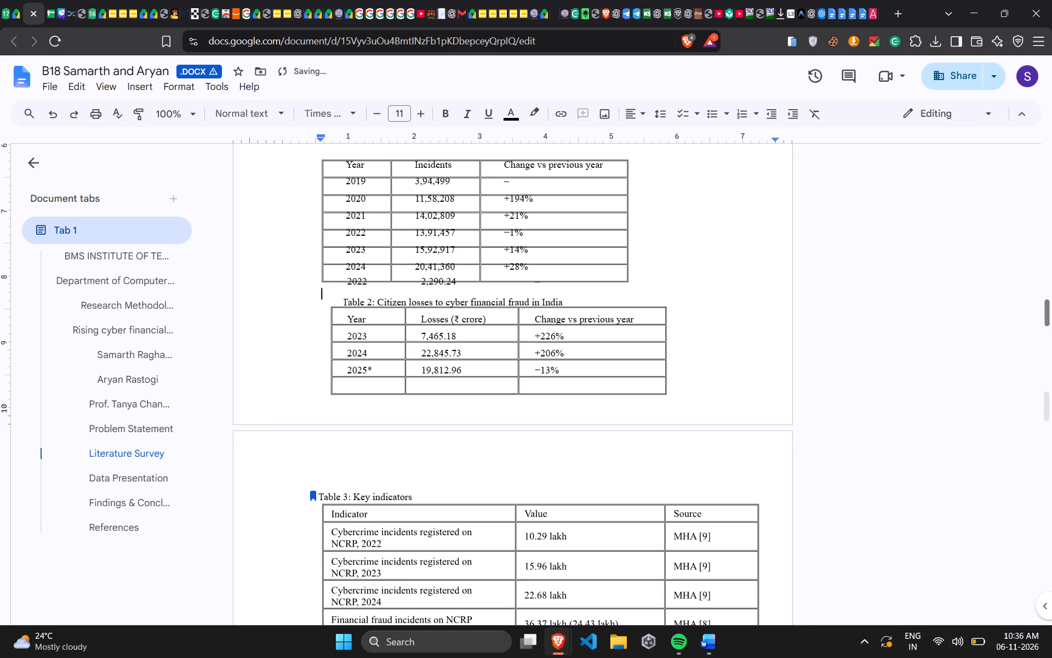
scroll(771, 251, "up", 1)
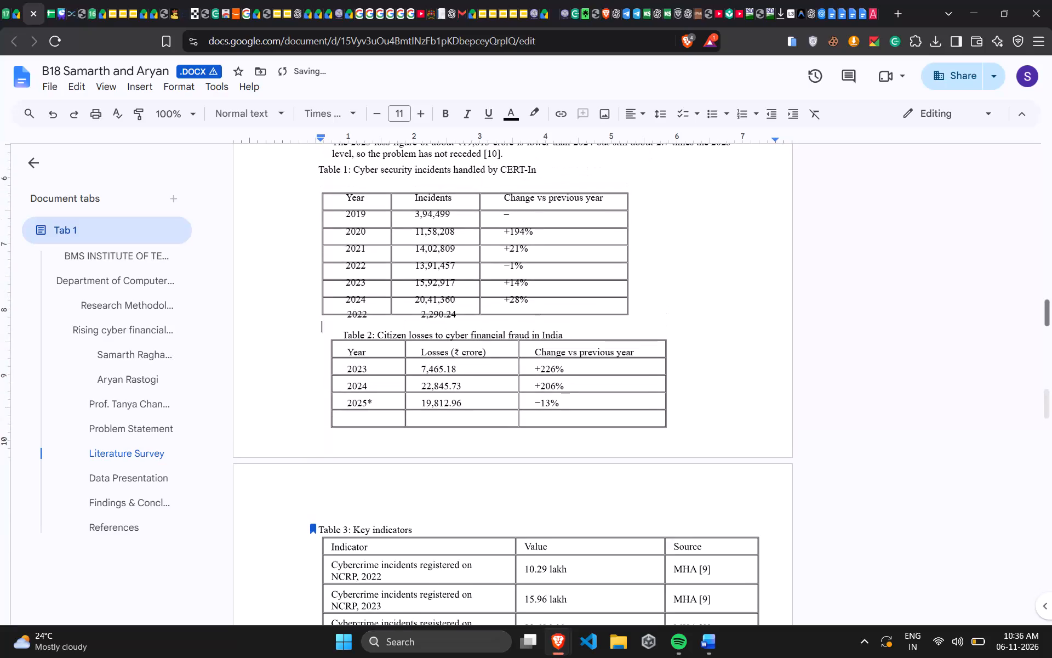
Move the combined table text slightly to the right and down relative to the Table 1 and Table 2 grids.
scroll(771, 251, "up", 1)
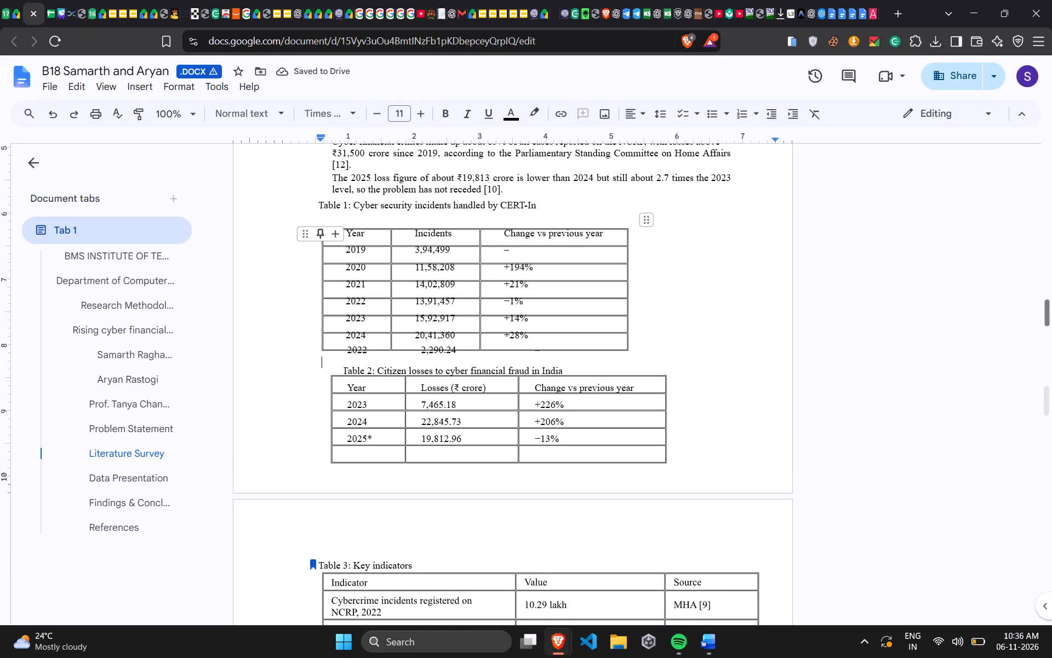
left_click_drag(302, 234, 293, 231)
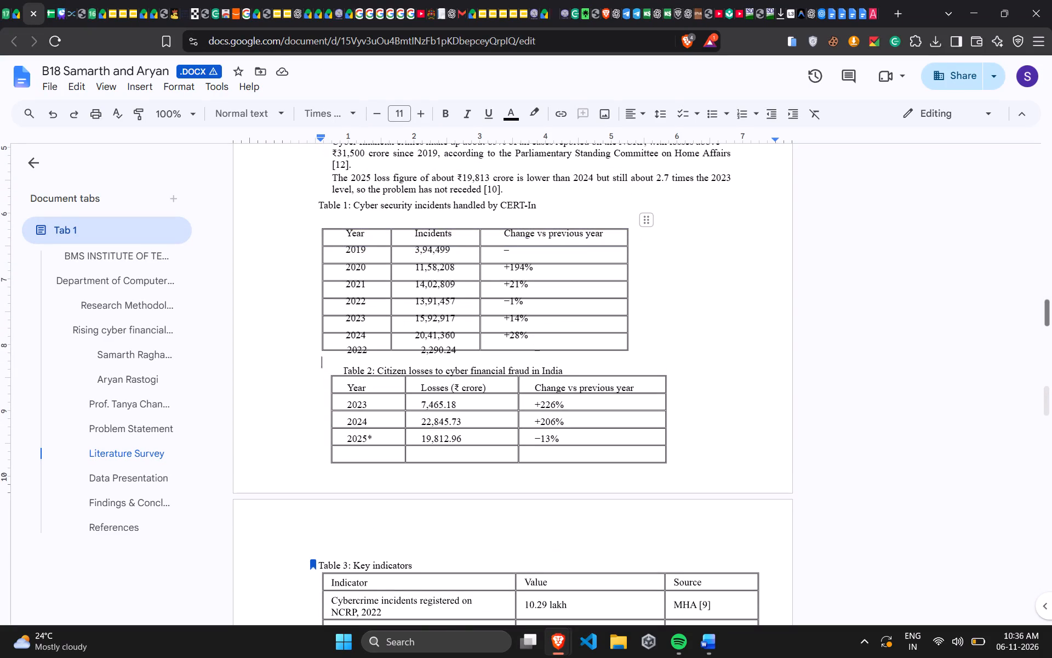
left_click(597, 299)
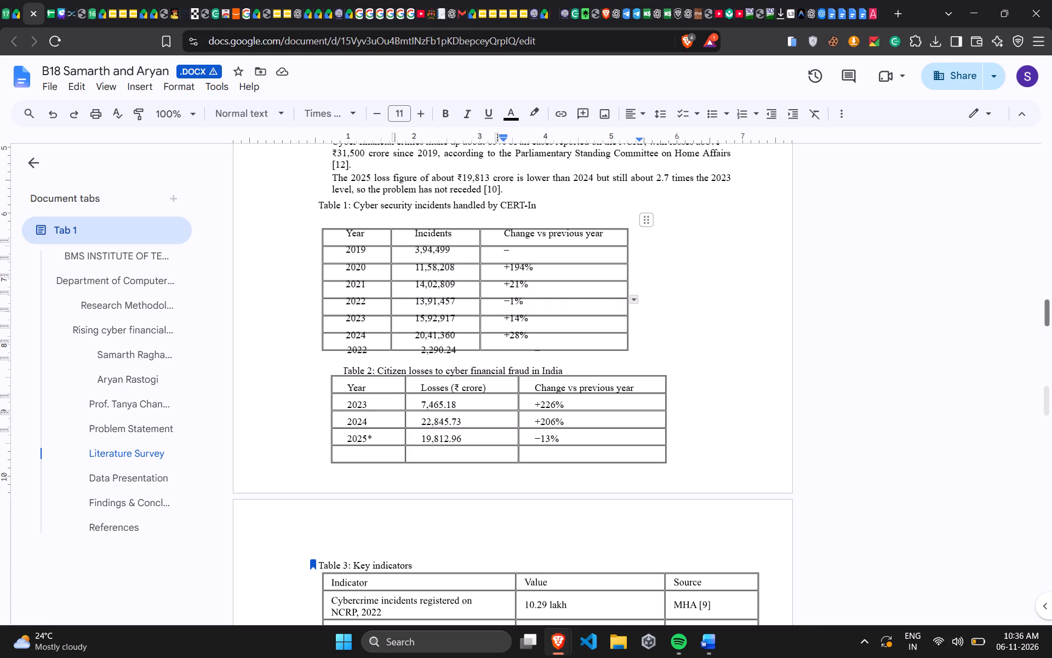
left_click_drag(645, 219, 658, 219)
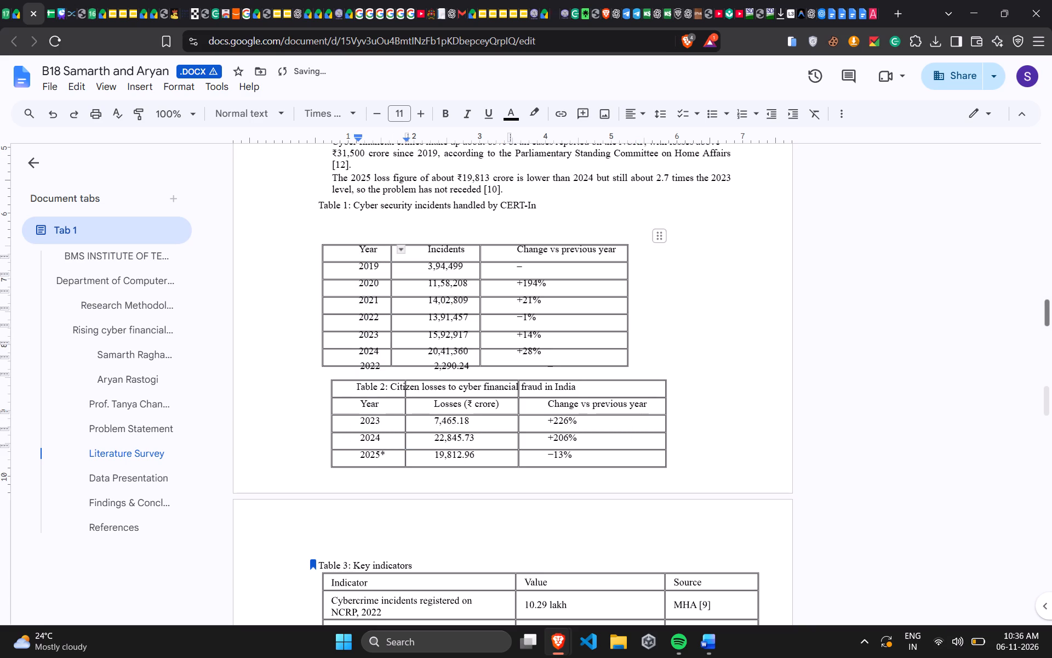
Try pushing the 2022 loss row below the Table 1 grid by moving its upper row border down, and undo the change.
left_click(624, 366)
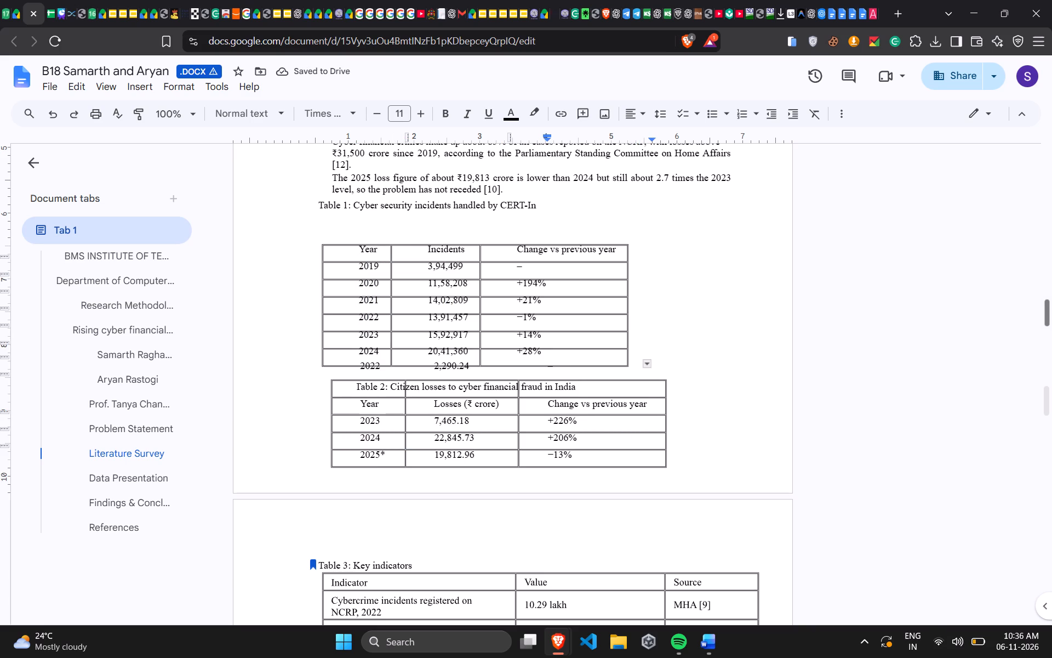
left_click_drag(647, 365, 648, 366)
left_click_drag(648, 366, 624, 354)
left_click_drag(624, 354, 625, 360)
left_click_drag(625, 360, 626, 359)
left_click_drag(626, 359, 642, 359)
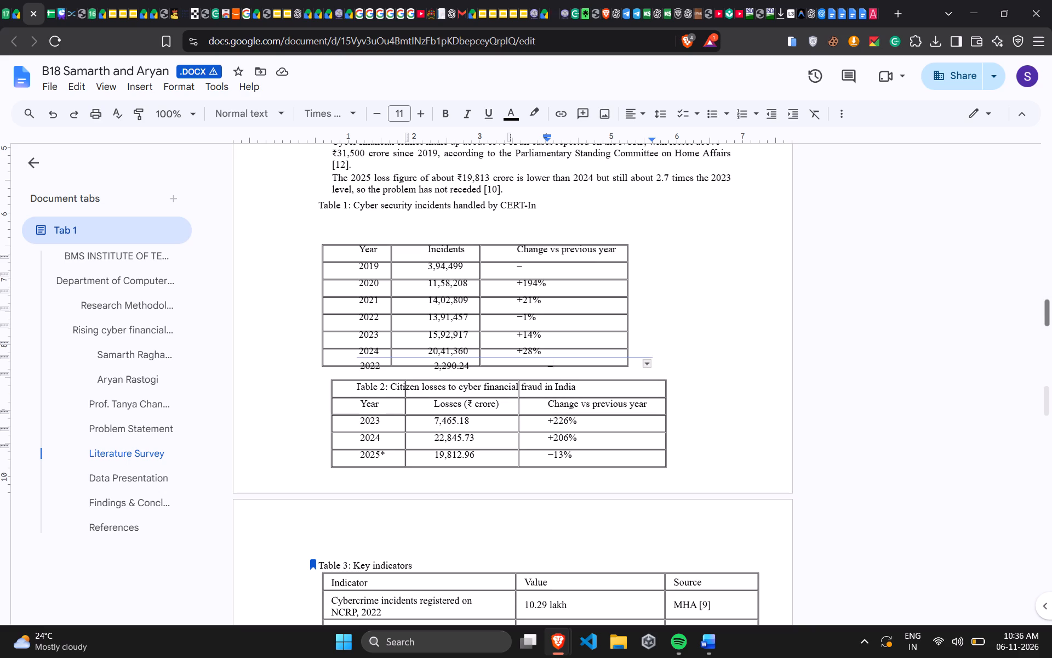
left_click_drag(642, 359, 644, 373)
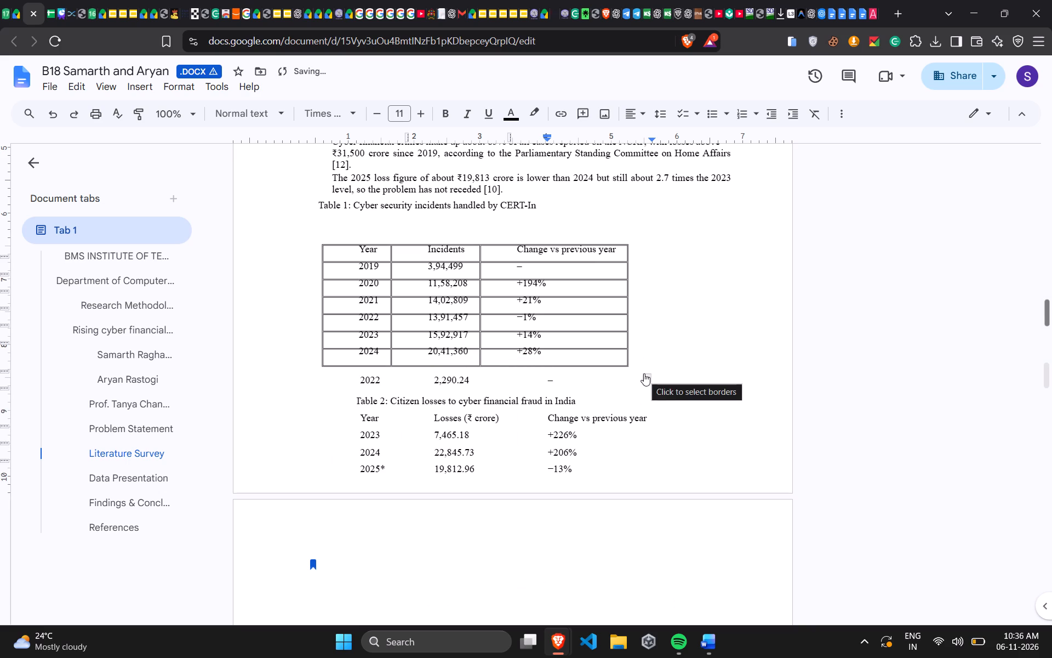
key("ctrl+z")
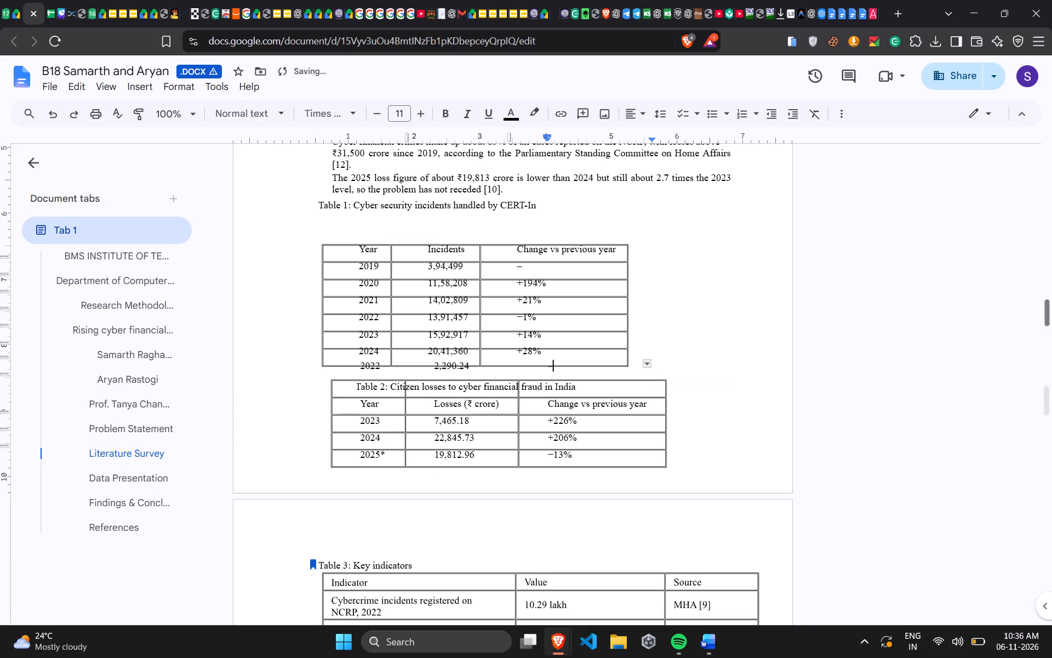
Look through Table 3, the note beneath it and the references in the Google Docs version of the report.
left_click(730, 368)
scroll(730, 368, "down", 1)
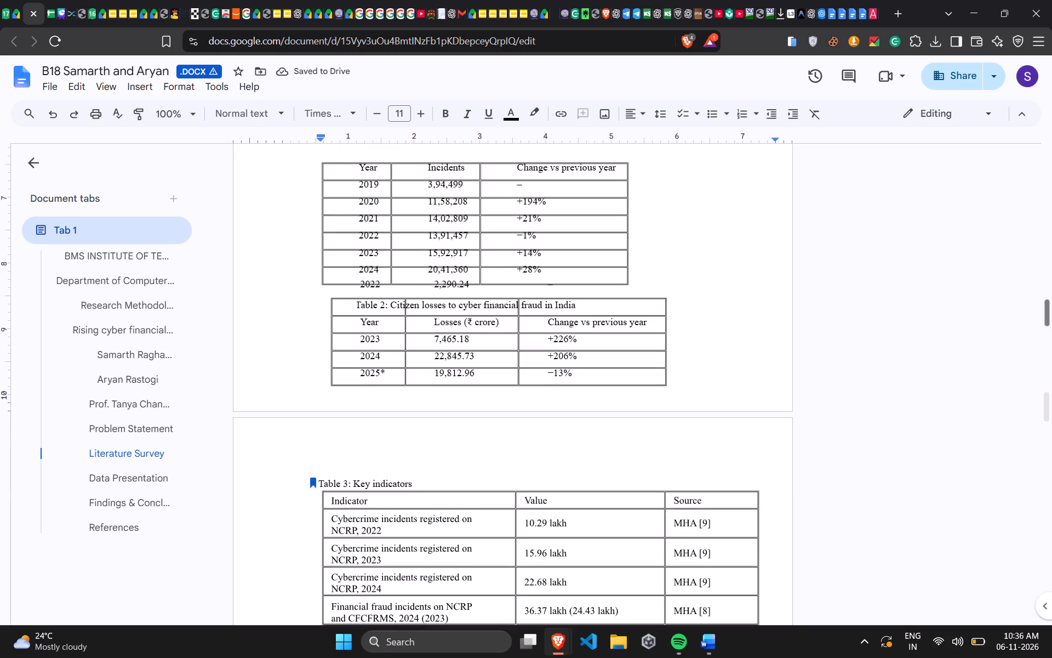
scroll(730, 368, "down", 4)
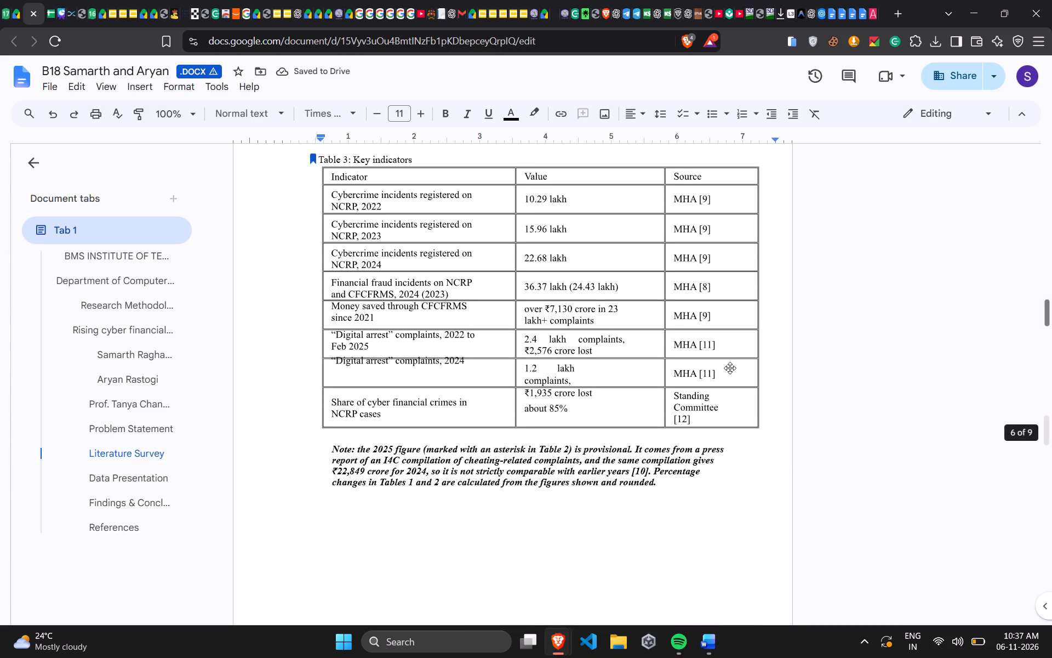
scroll(730, 368, "down", 1)
scroll(730, 368, "up", 2)
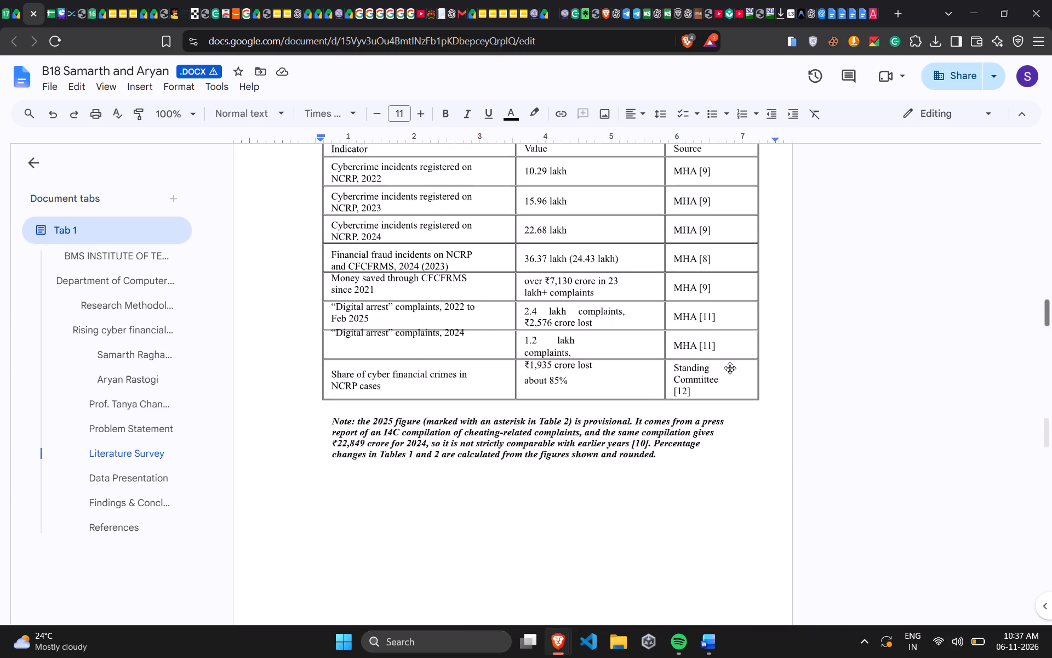
scroll(730, 368, "down", 11)
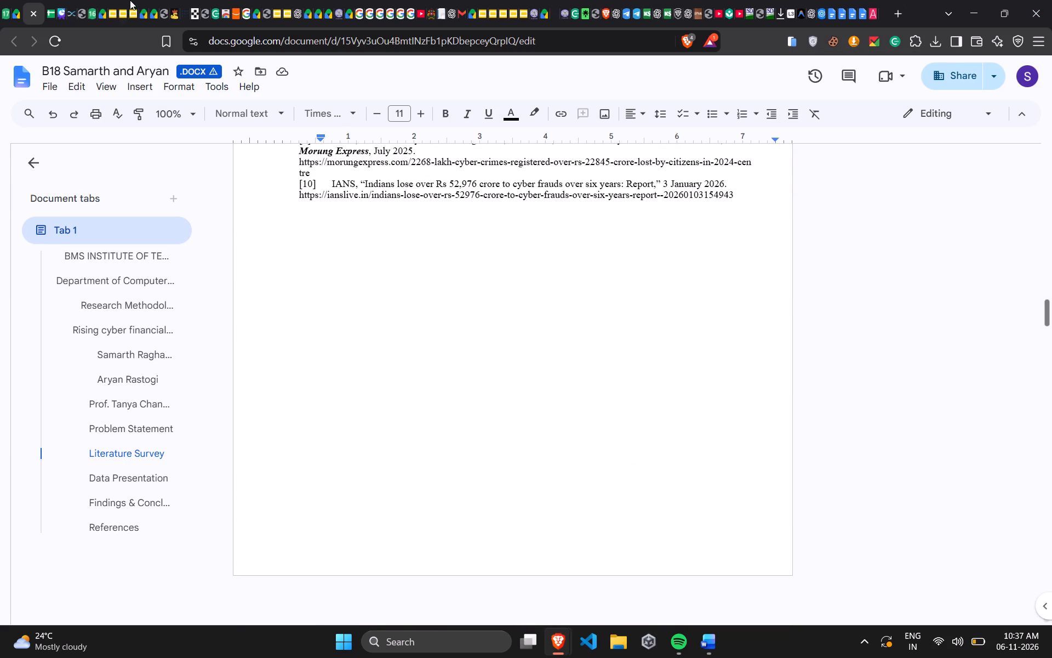
Close the Google Docs report and minimise the browser to return to the report in Word.
left_click(30, 18)
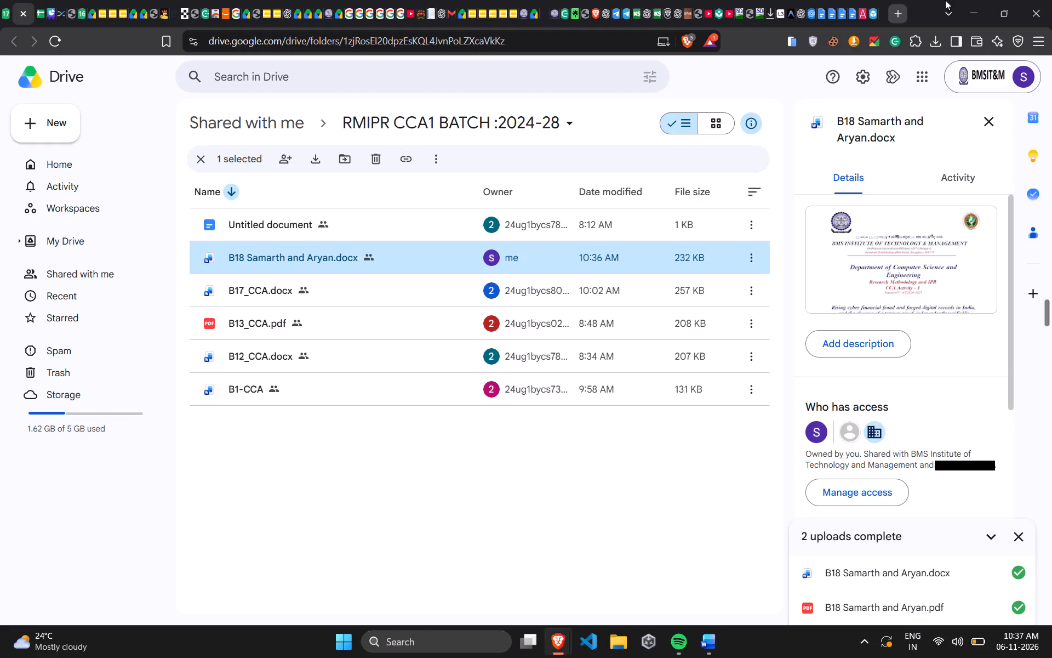
left_click(982, 6)
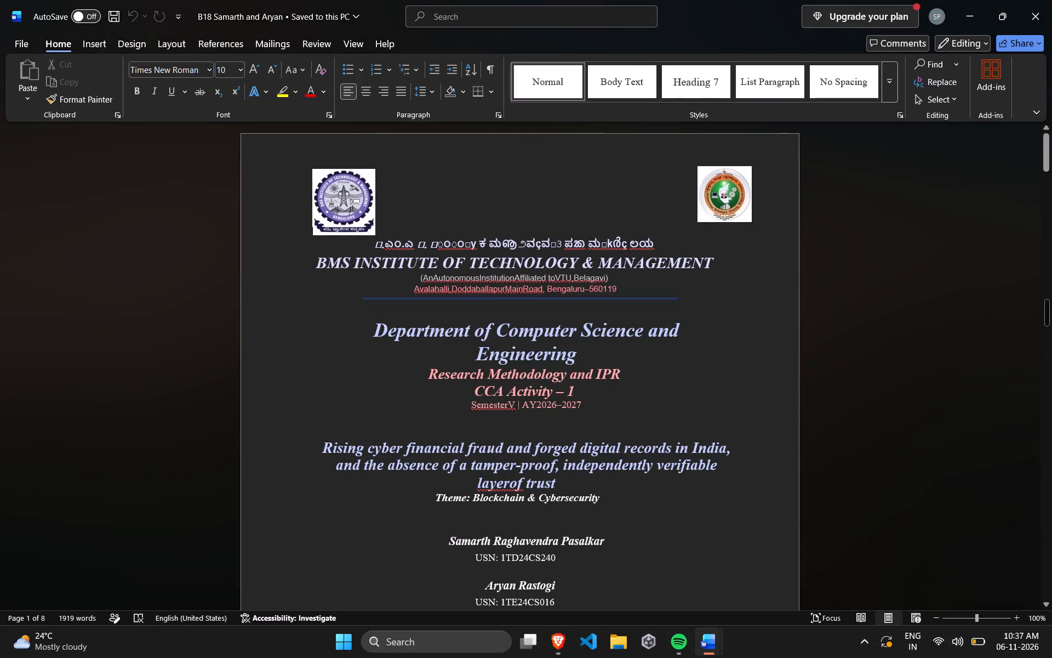
Examine the layout of Tables 1, 2 and 3 and the references in the Word version of the report.
scroll(739, 466, "down", 18)
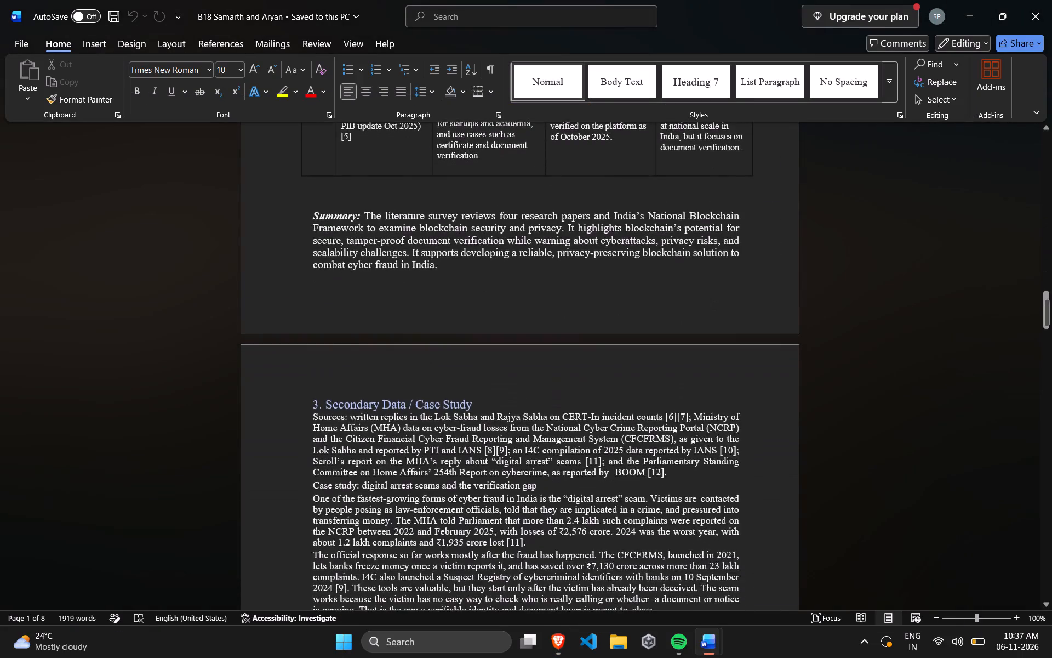
scroll(739, 466, "down", 11)
scroll(739, 466, "up", 2)
scroll(739, 466, "down", 1)
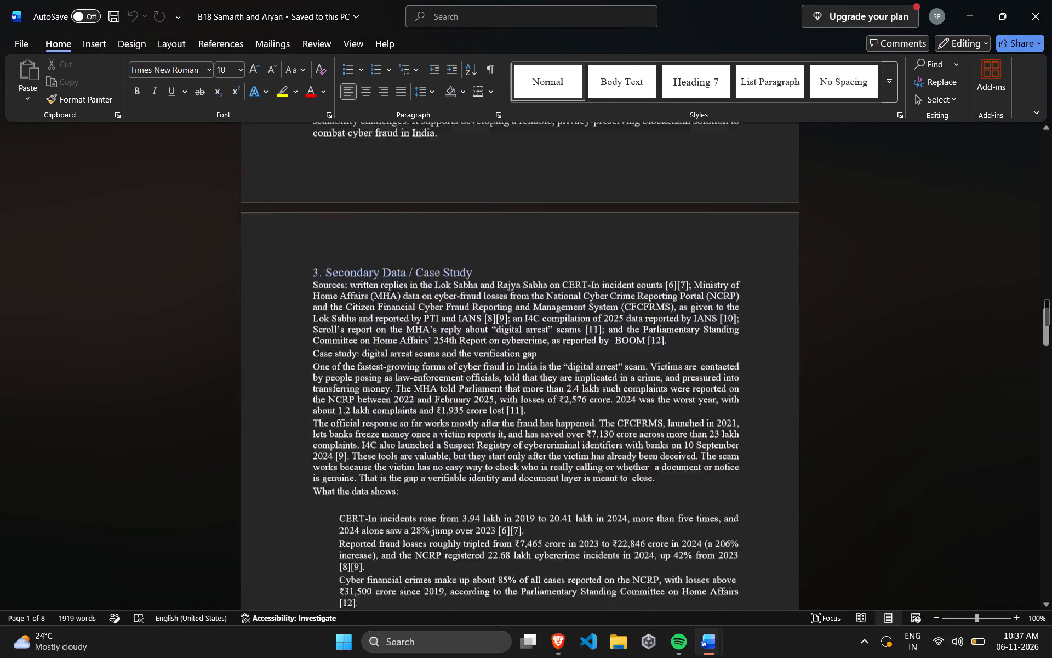
scroll(739, 466, "down", 9)
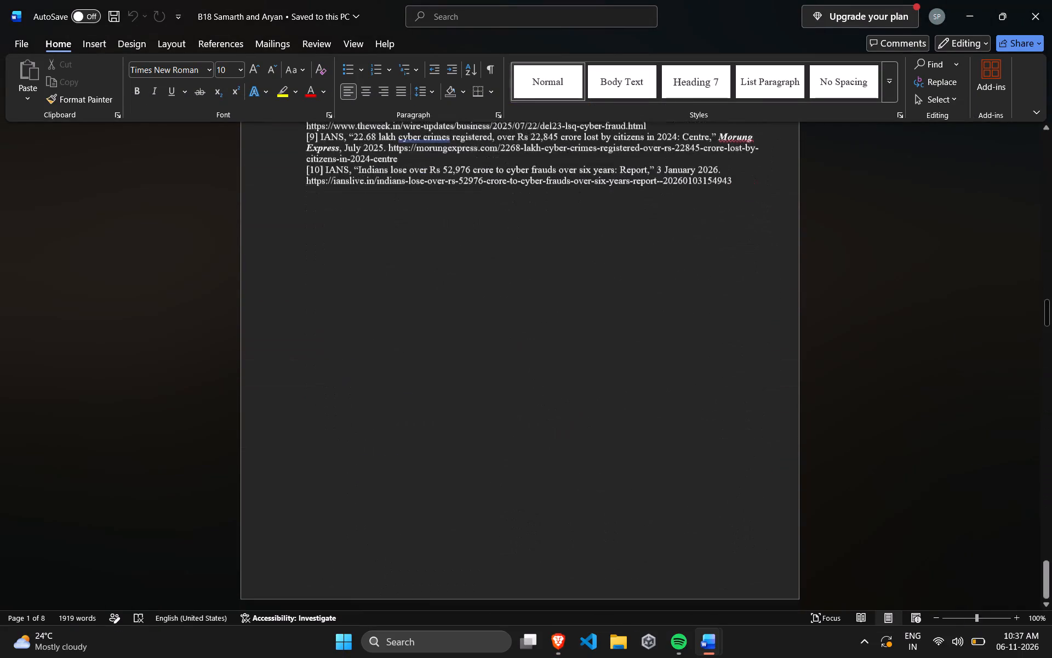
scroll(739, 466, "down", 2)
scroll(739, 466, "up", 12)
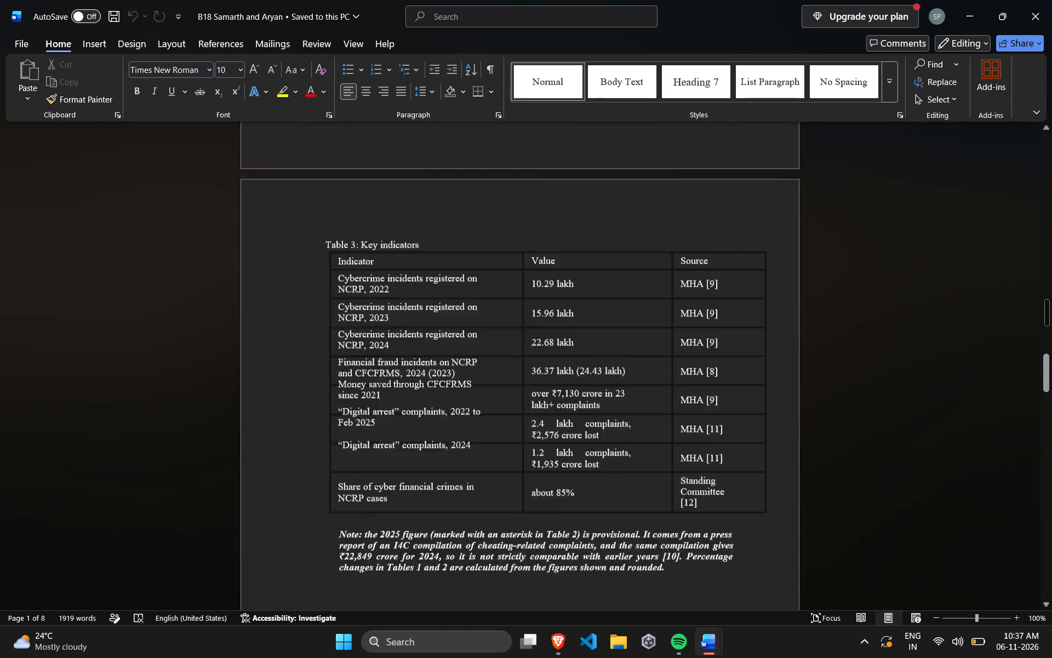
scroll(739, 466, "up", 3)
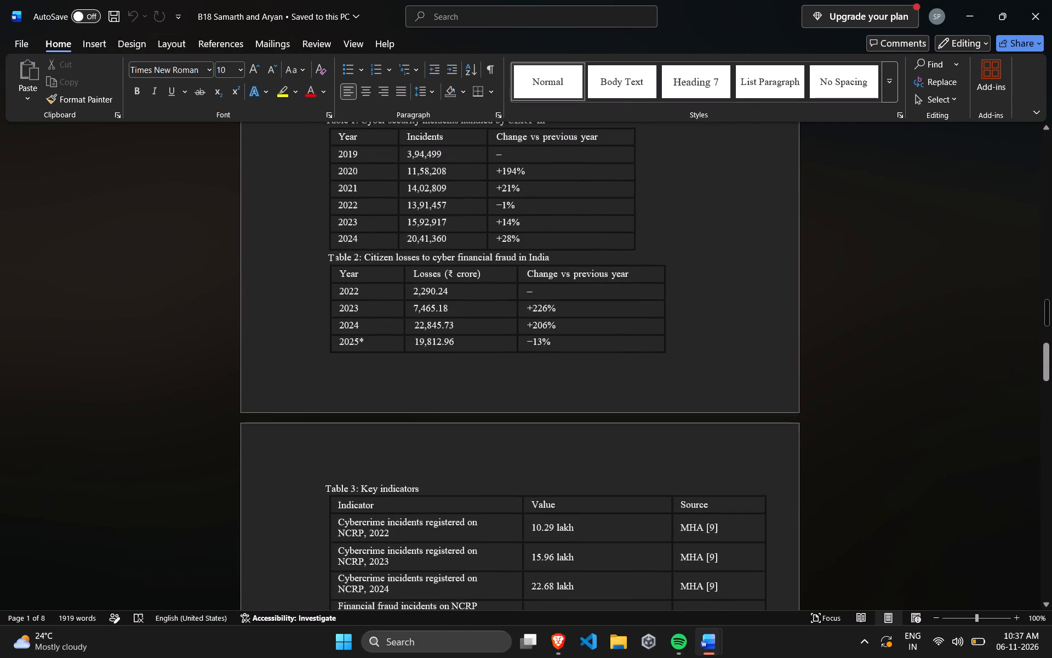
scroll(739, 466, "up", 2)
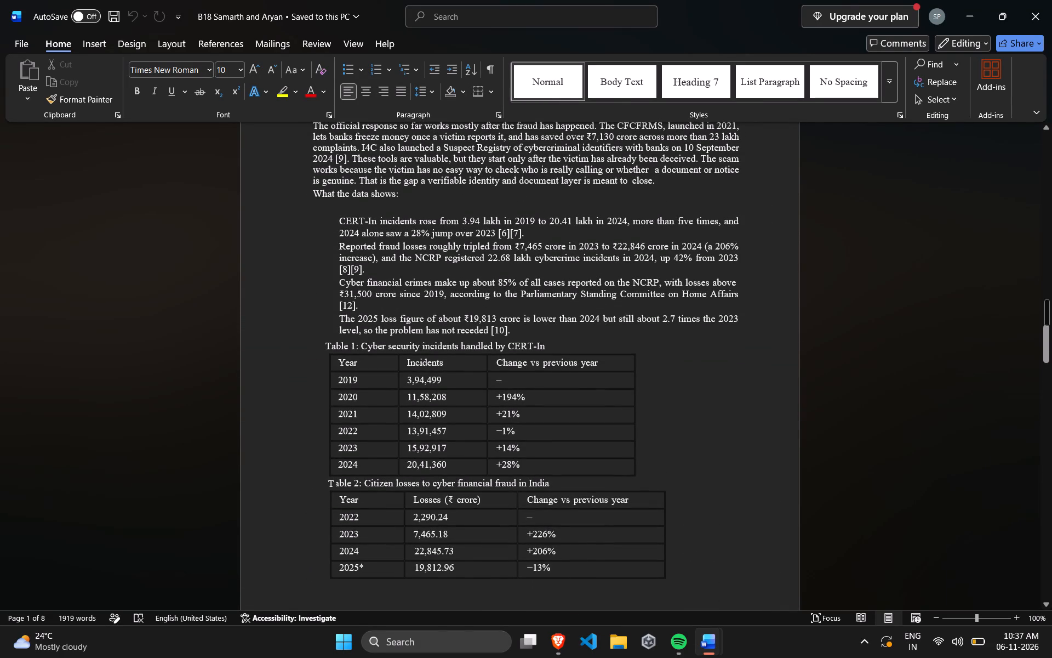
scroll(739, 466, "up", 14)
Close the Word report and the browser's Downloads window.
left_click(1051, 0)
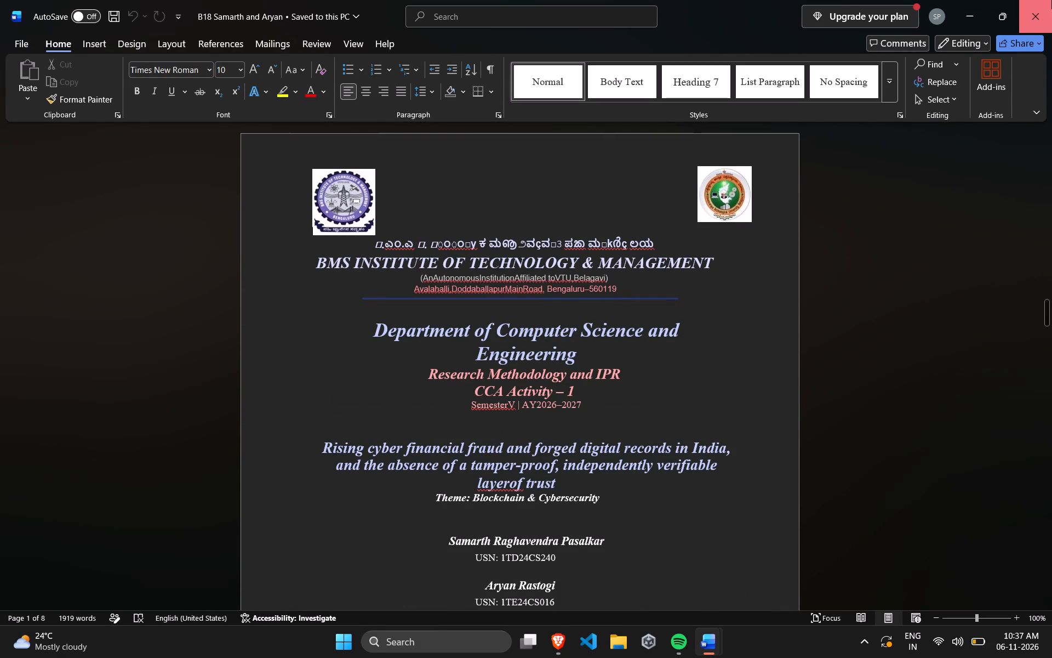
left_click(1022, 0)
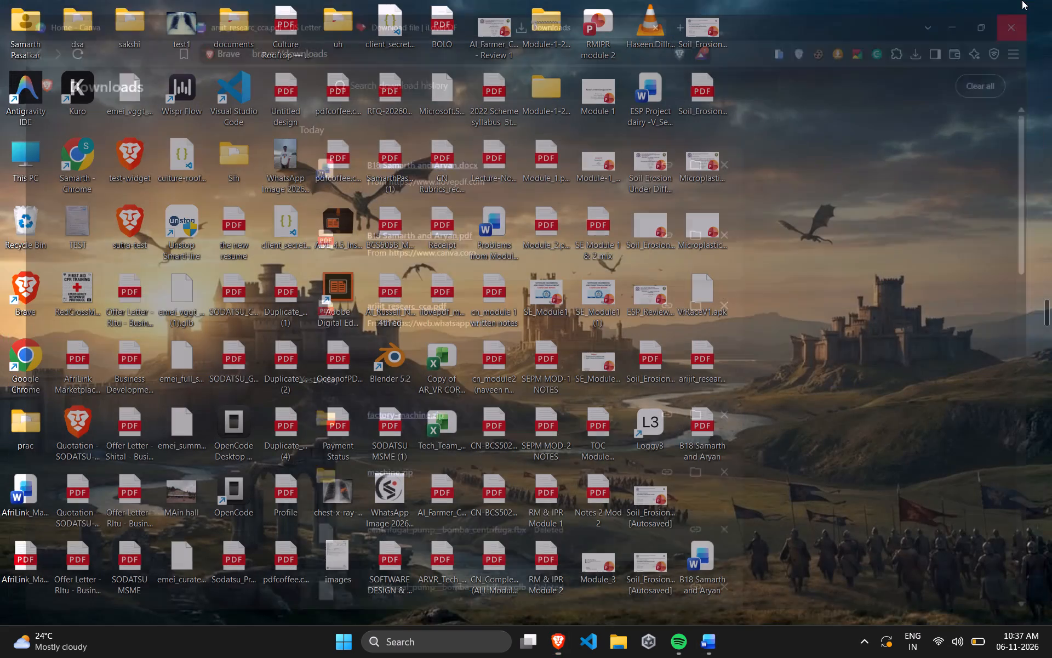
Shut down the computer.
key("super+x")
type("uu")
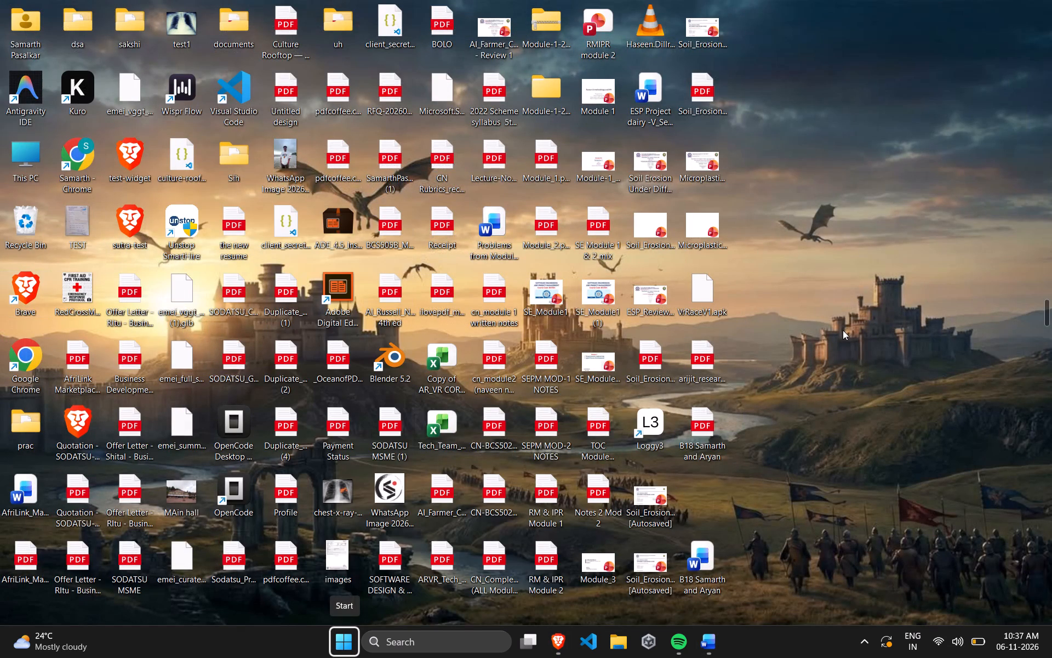